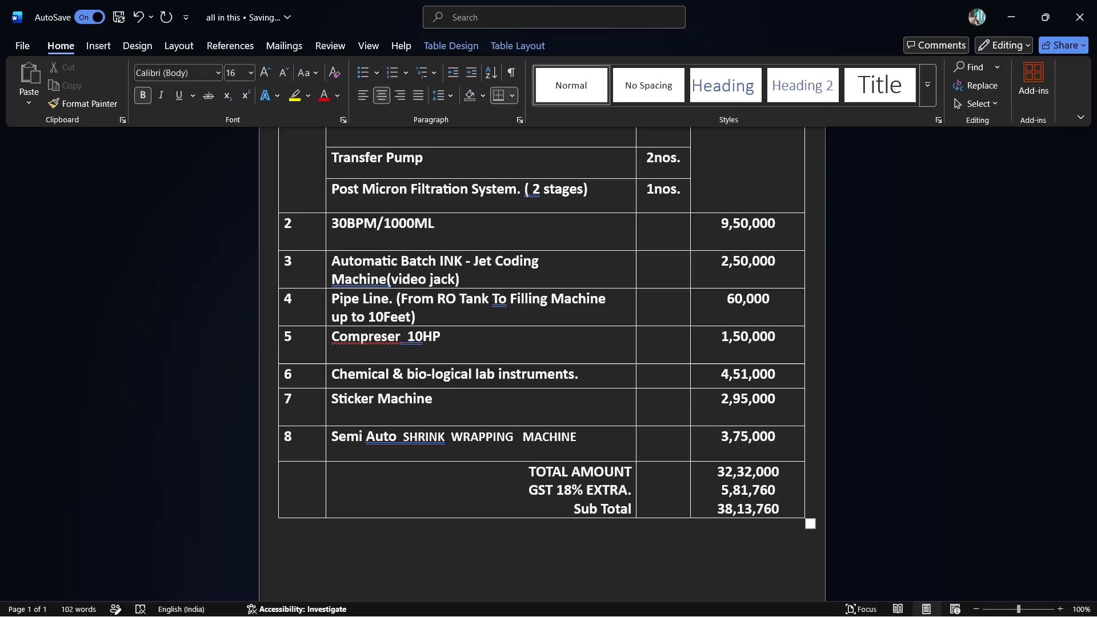
Save the "all in this" quotation document.
key(ctrl+s)
key(ctrl+s)
key(ctrl+s)
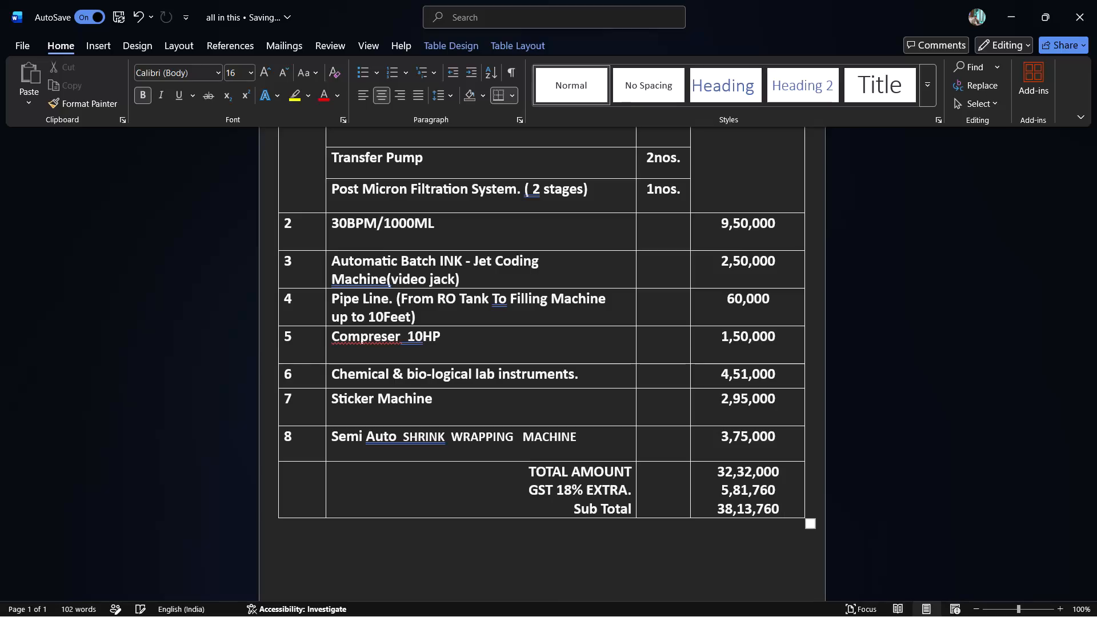
key(ctrl+s)
Copy the entire content of the "all in this" document.
key(ctrl+a)
key(ctrl+c)
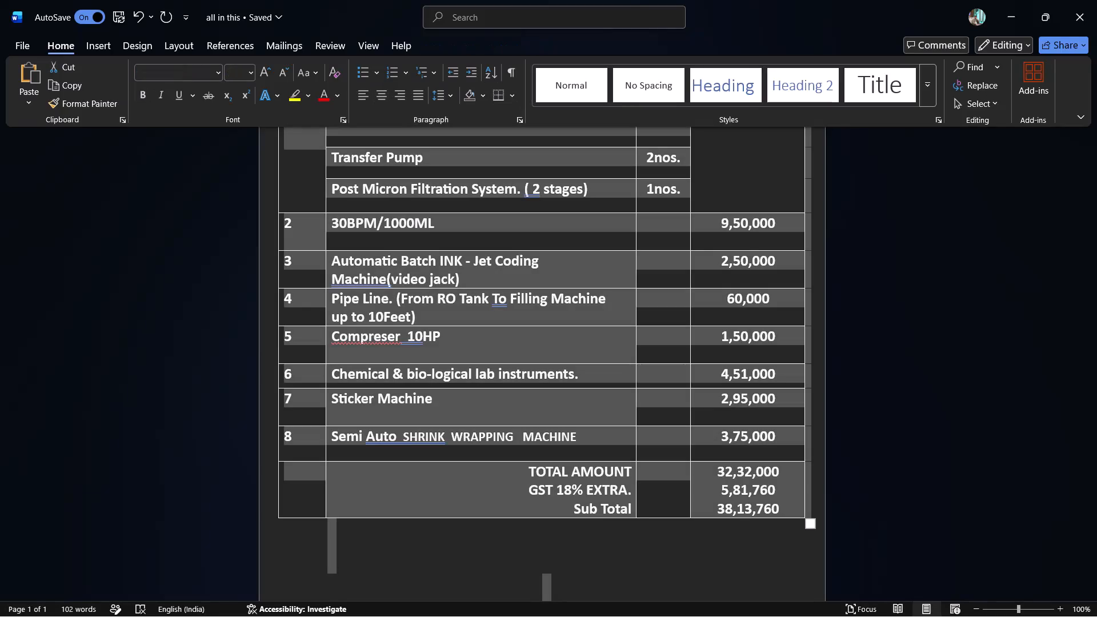
In the "3000rO QUATATION (1) (1)" document, delete the entire empty table row between Ozonation System and Transfer Pump.
click(1017, 33)
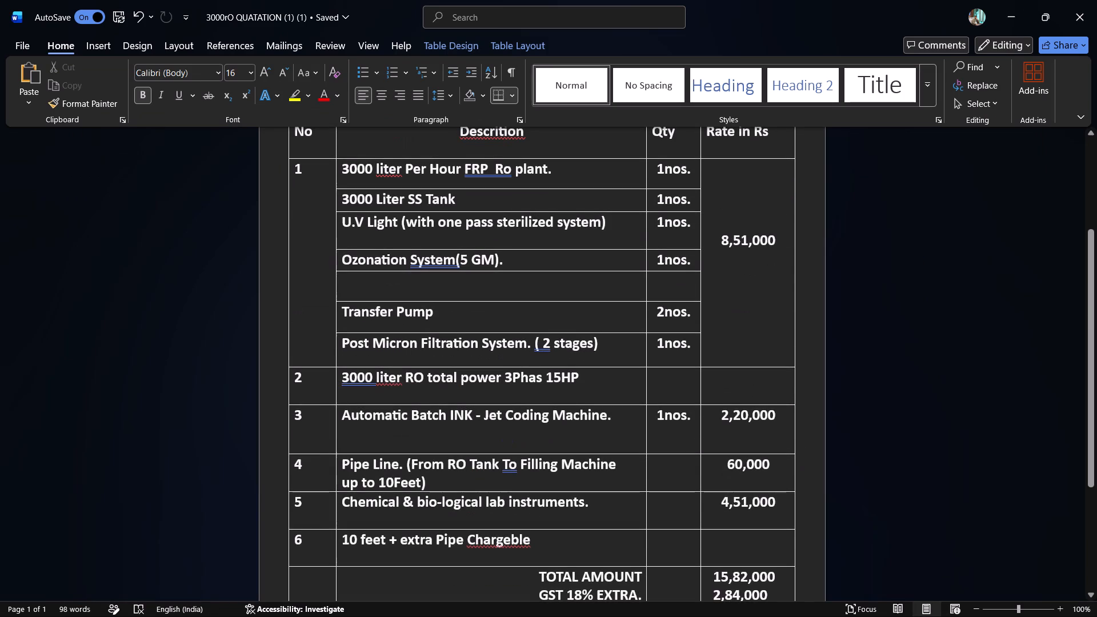
right_click(586, 273)
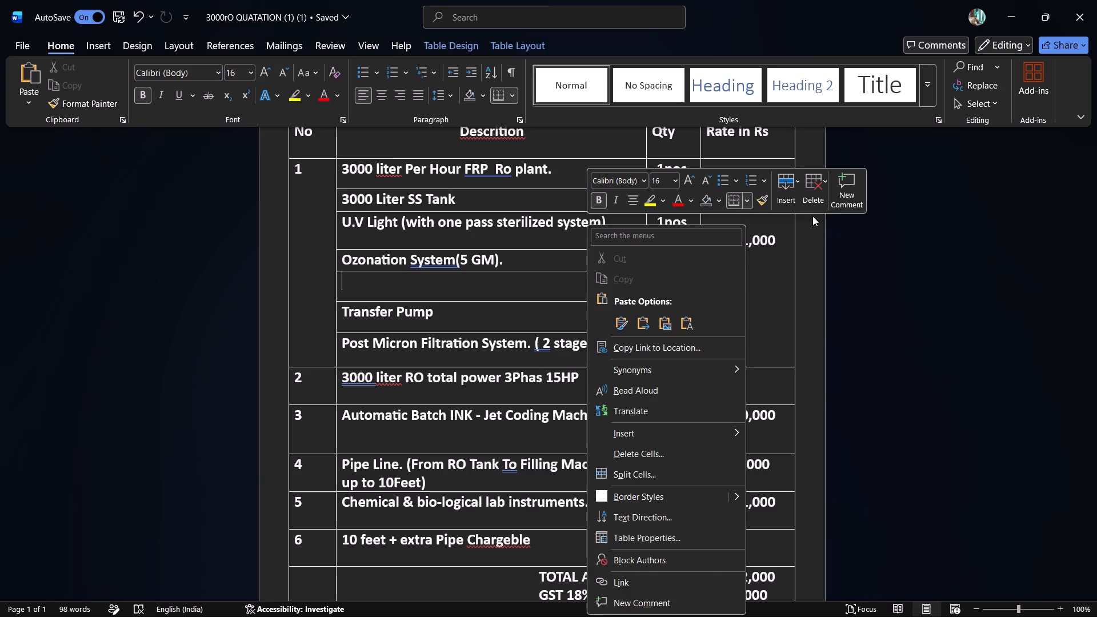
click(813, 194)
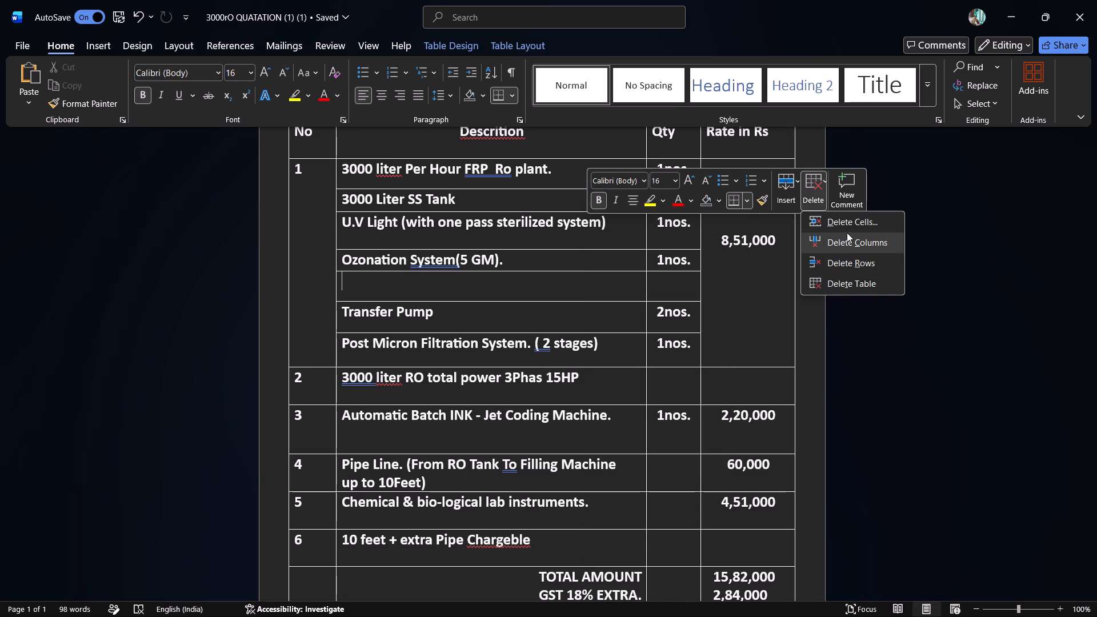
click(851, 226)
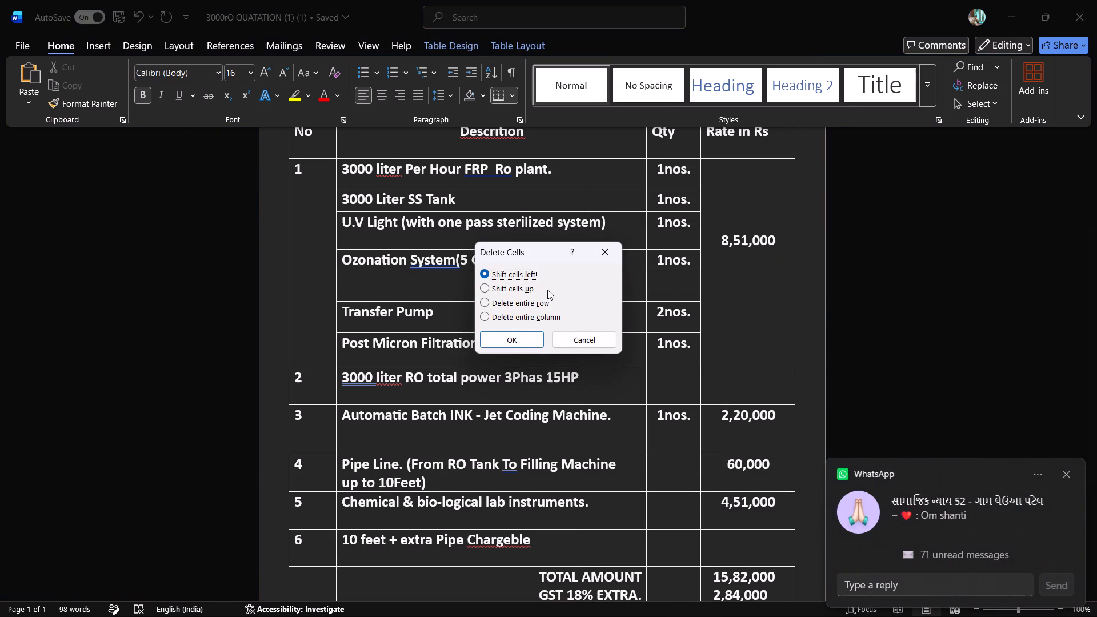
click(533, 305)
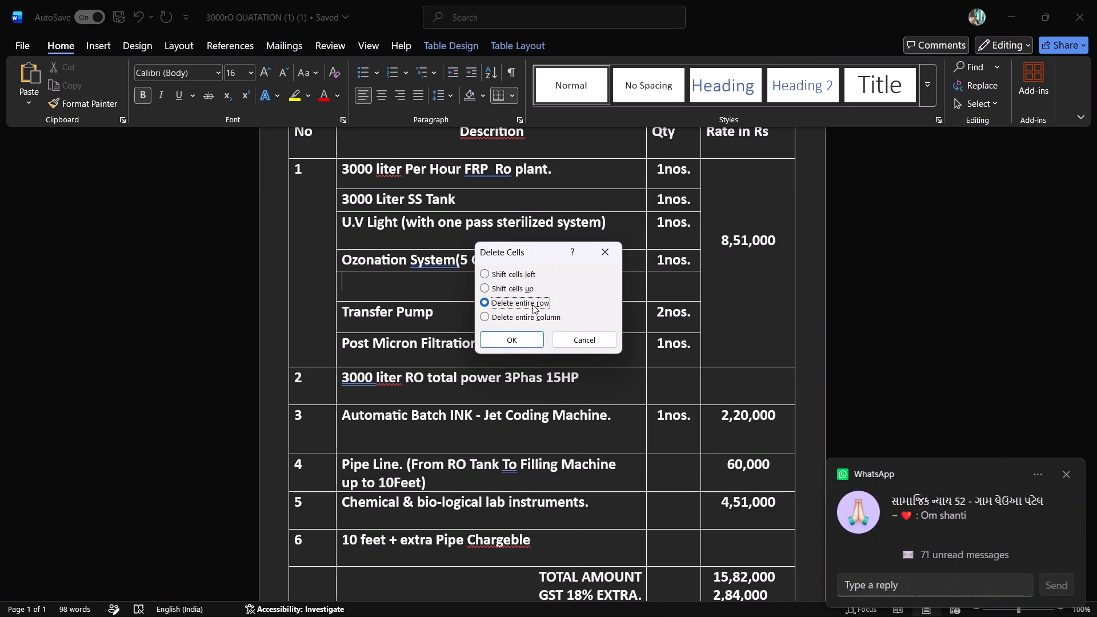
key(Return)
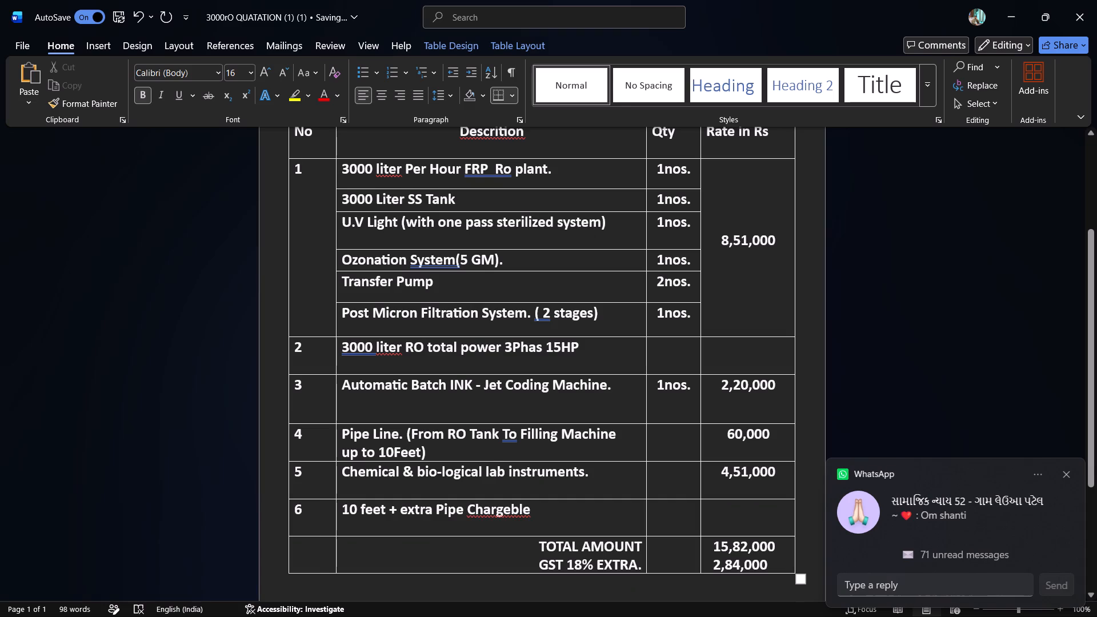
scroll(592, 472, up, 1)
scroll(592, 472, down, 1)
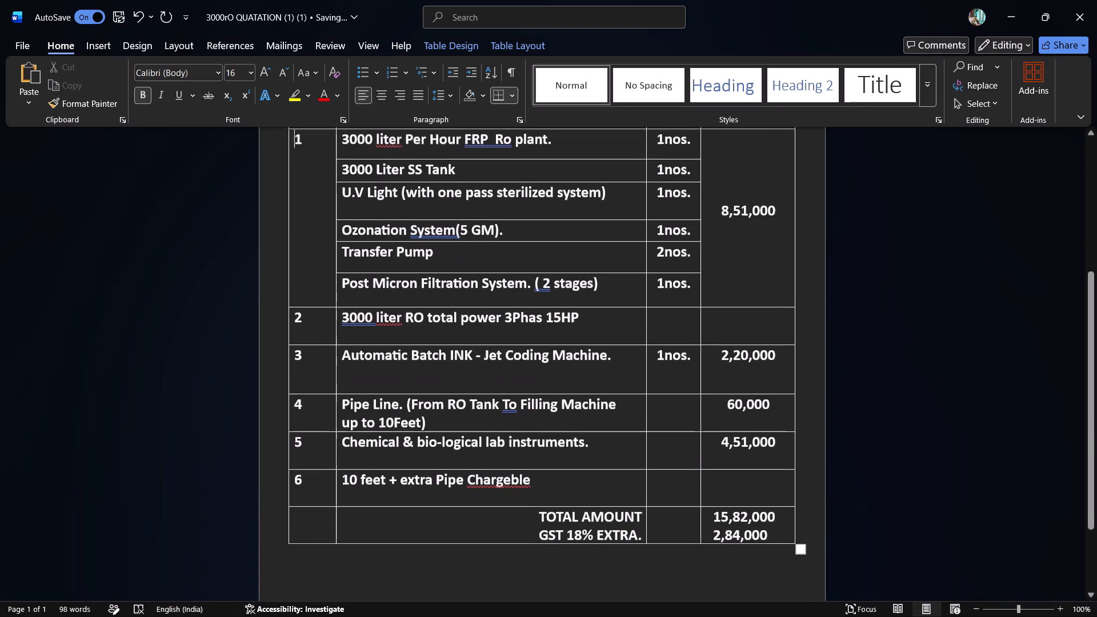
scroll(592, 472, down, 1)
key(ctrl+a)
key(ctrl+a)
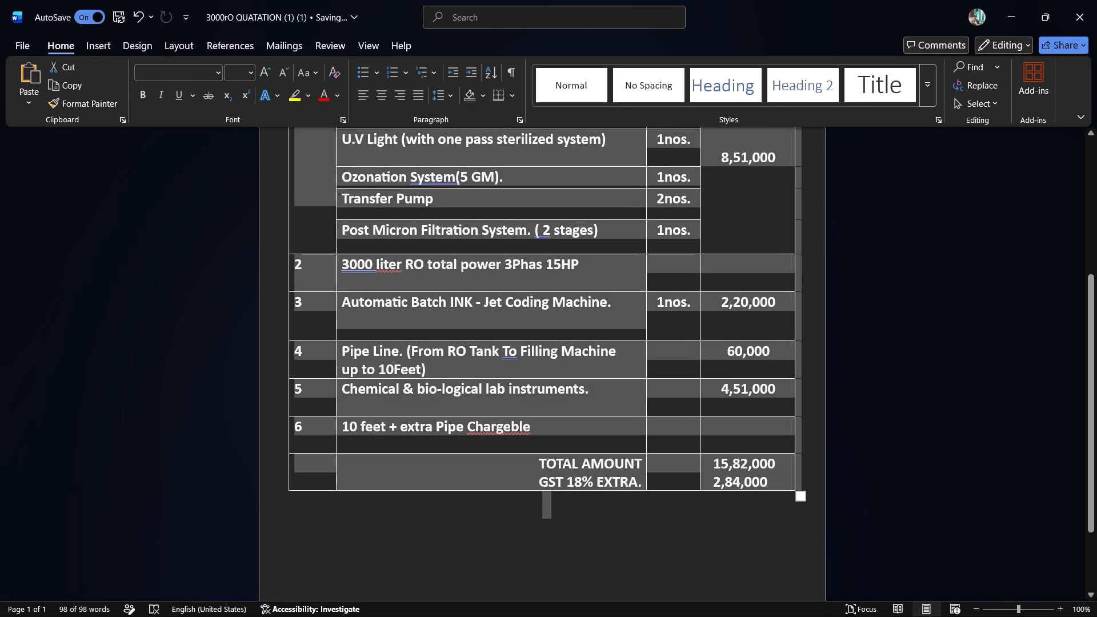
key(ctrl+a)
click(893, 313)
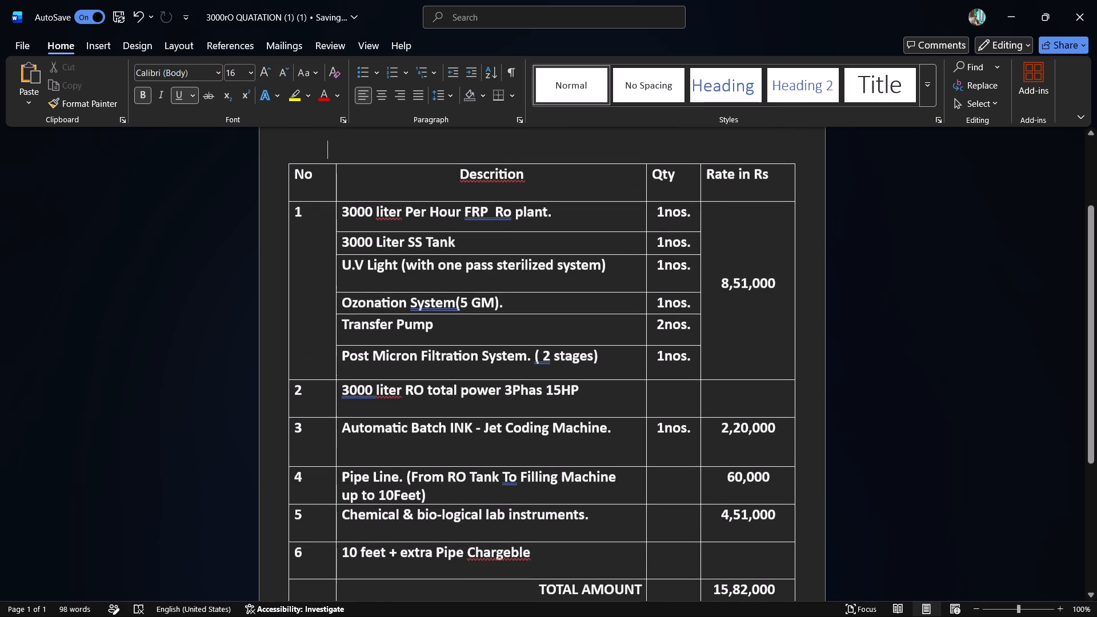
Save the "3000rO QUATATION (1) (1)" document.
key(ctrl+s)
key(ctrl+s)
key(ctrl+s)
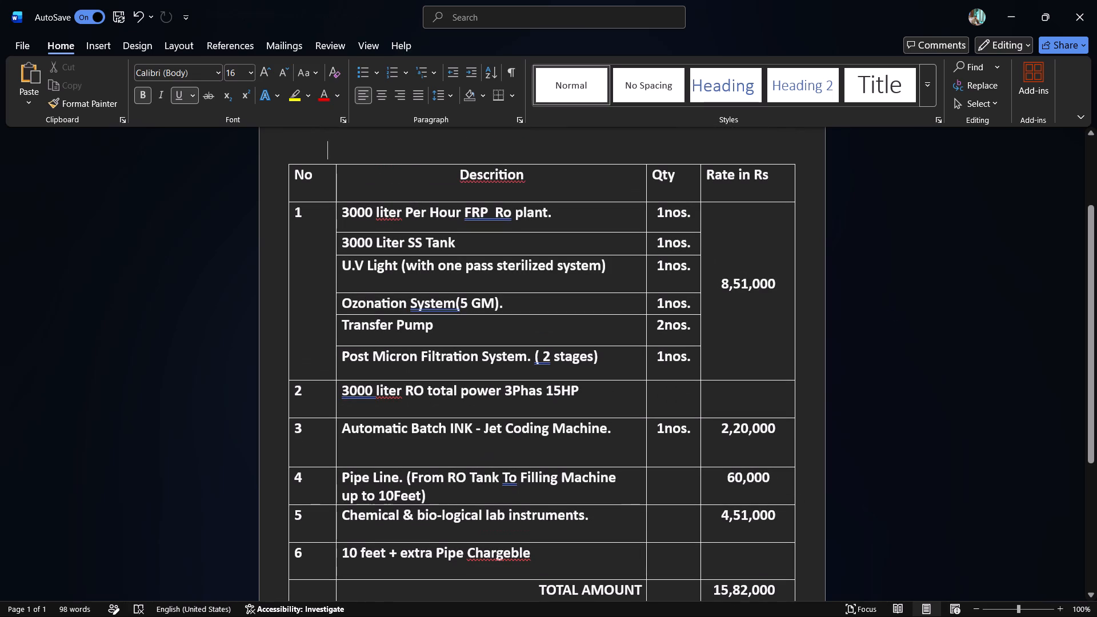
key(ctrl+s)
key(ctrl+s)
key(ctrl+s)
key(ctrl+s)
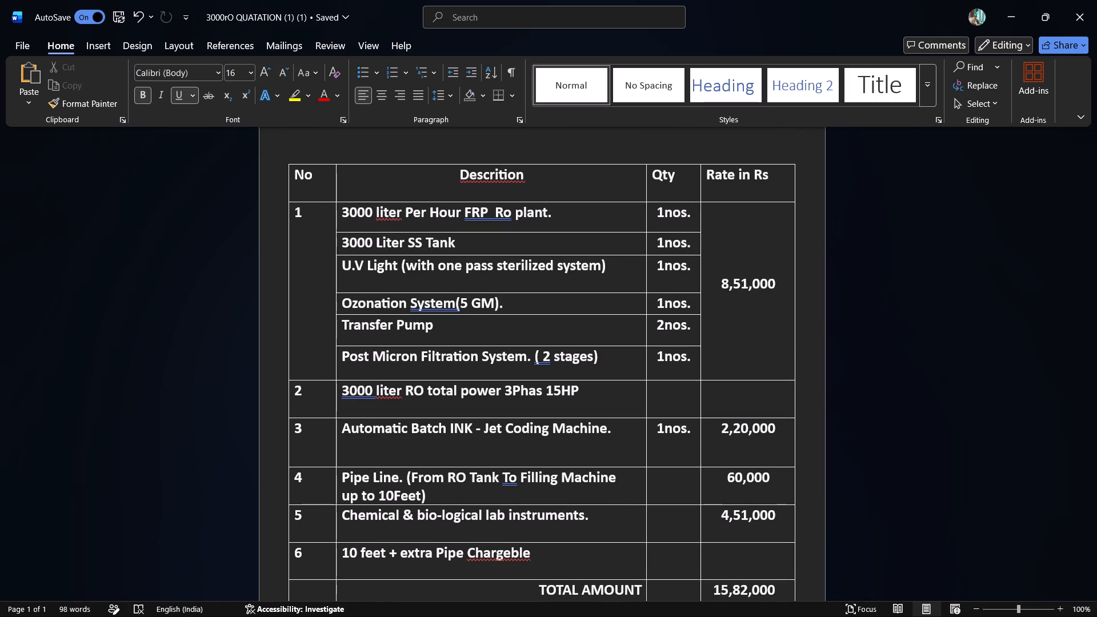
key(ctrl+s)
key(ctrl+s)
key(ctrl+s)
key(ctrl+s)
key(ctrl+s)
key(ctrl+s)
key(ctrl+s)
key(ctrl+s)
Switch to Google Chrome, search for "word to pdf" and open the iLovePDF Word to PDF converter.
click(1012, 11)
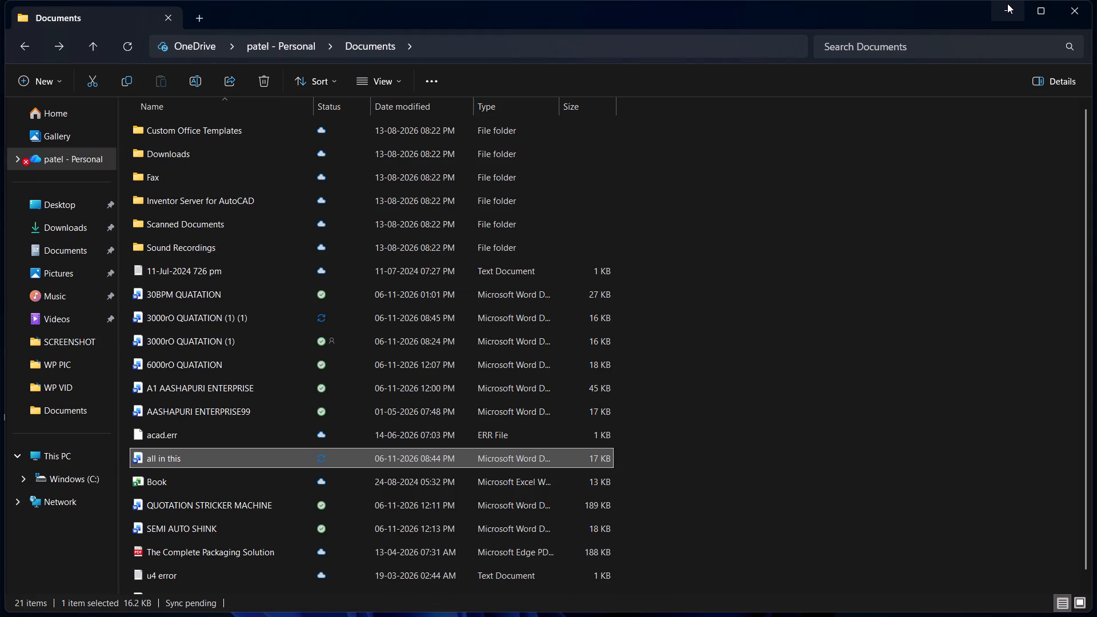
click(1007, 3)
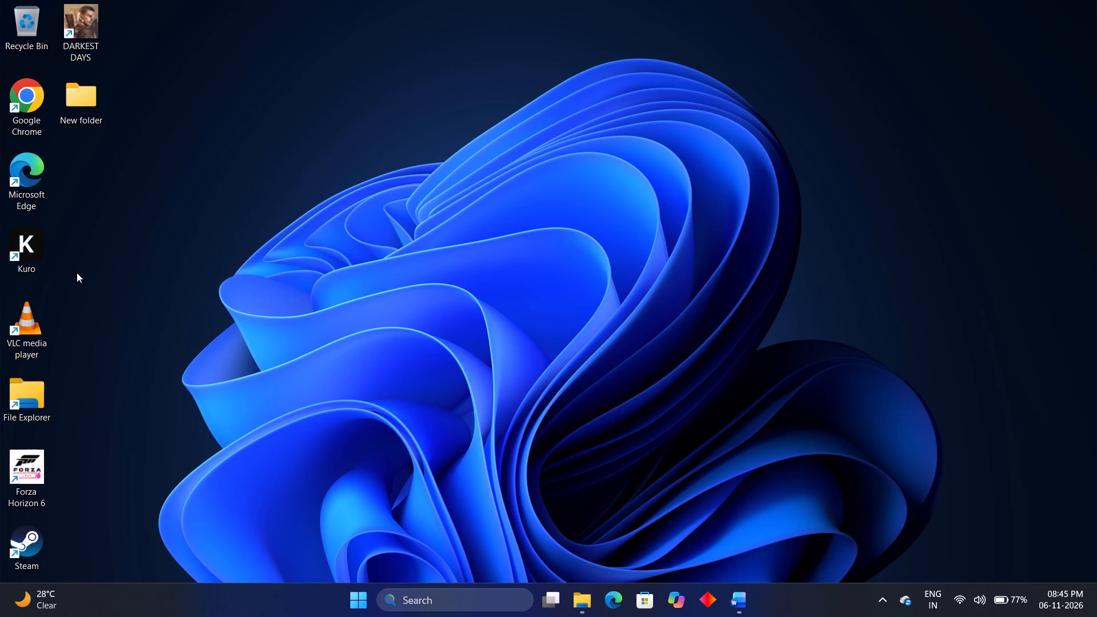
double_click(21, 93)
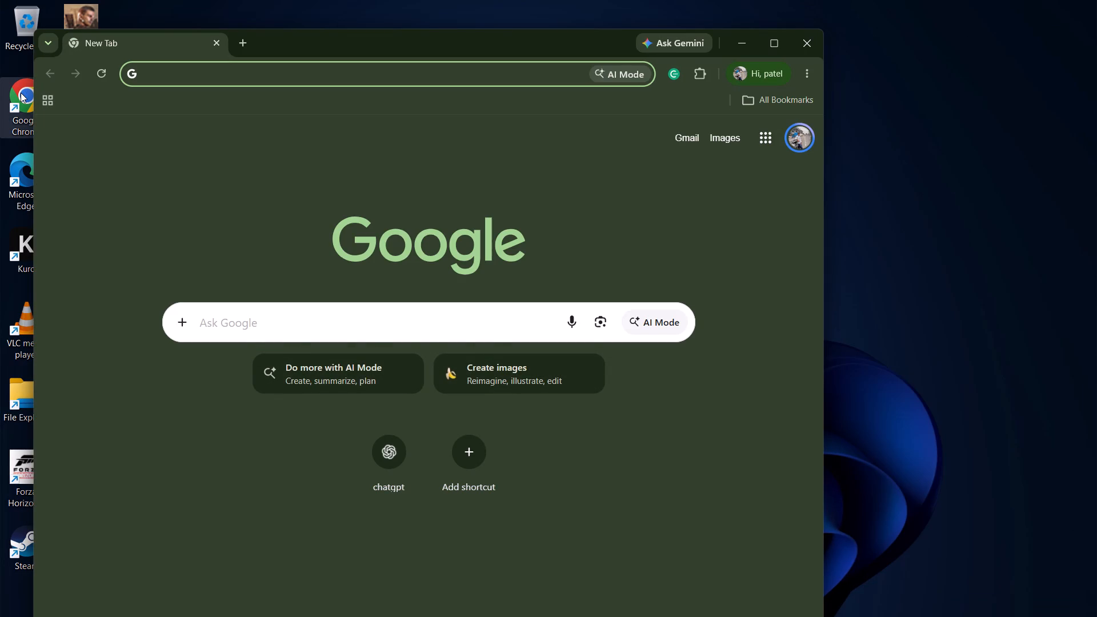
click(243, 319)
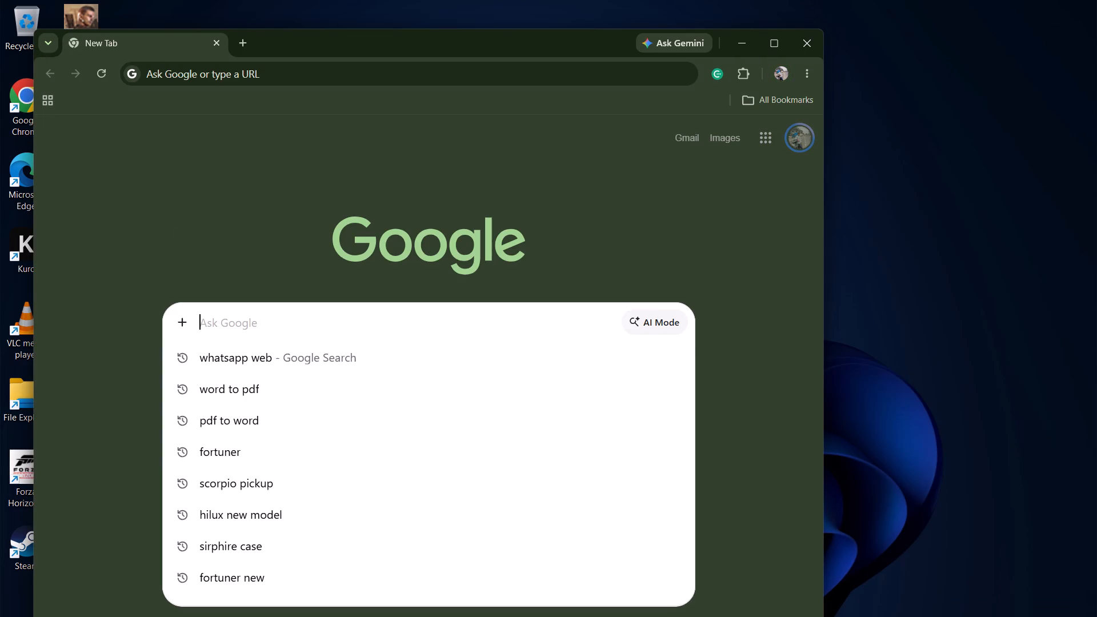
click(257, 391)
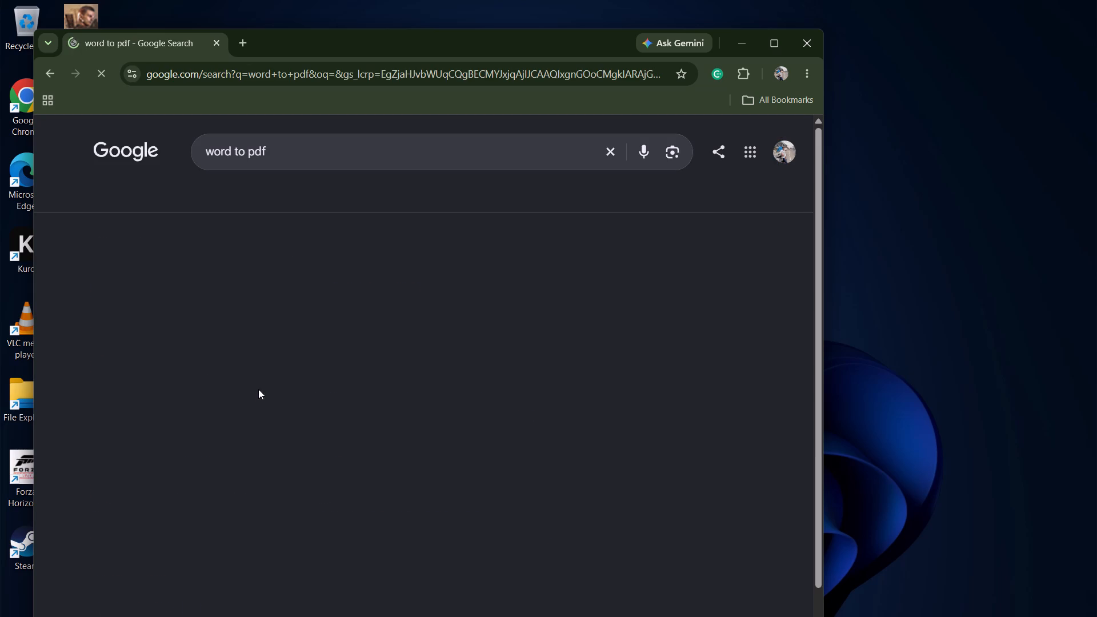
double_click(285, 287)
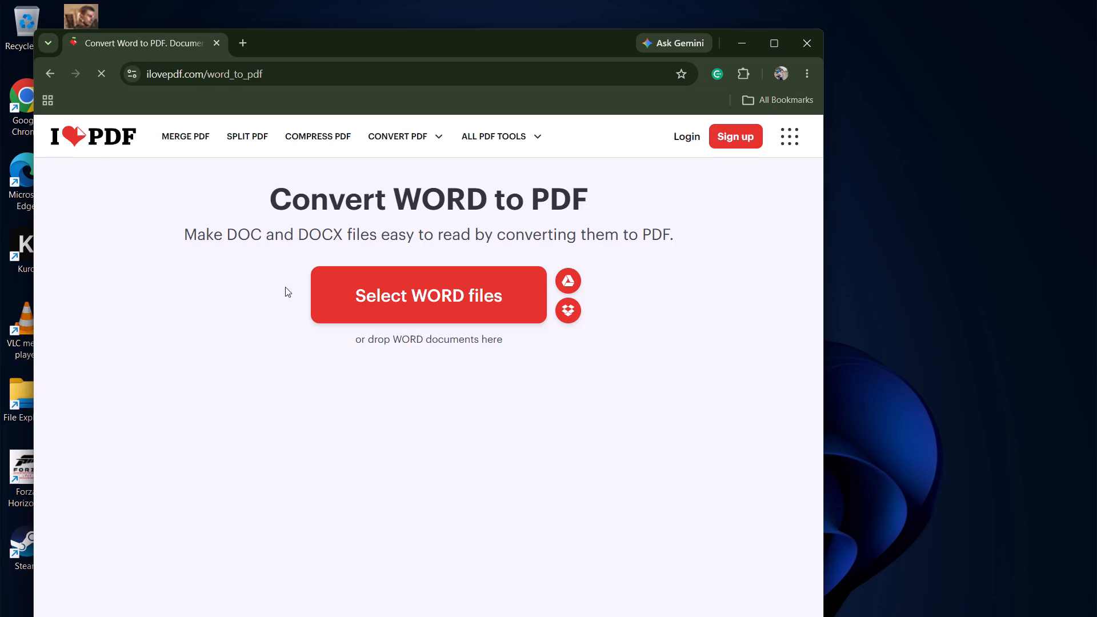
Try to load the "all in this" document from the Documents folder into the converter.
click(383, 284)
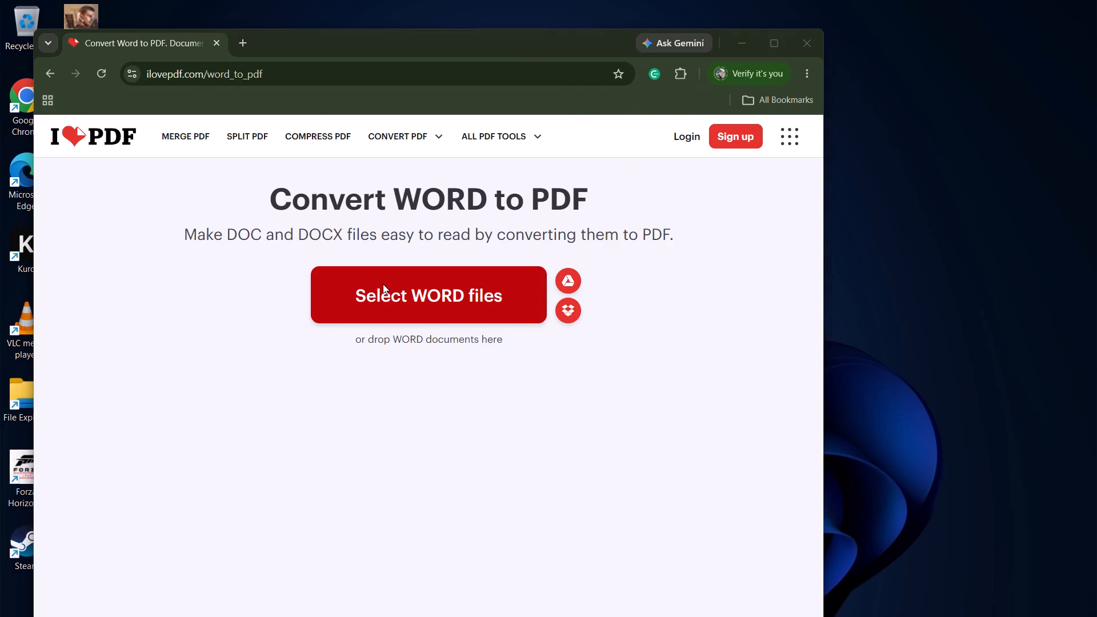
scroll(403, 260, down, 1)
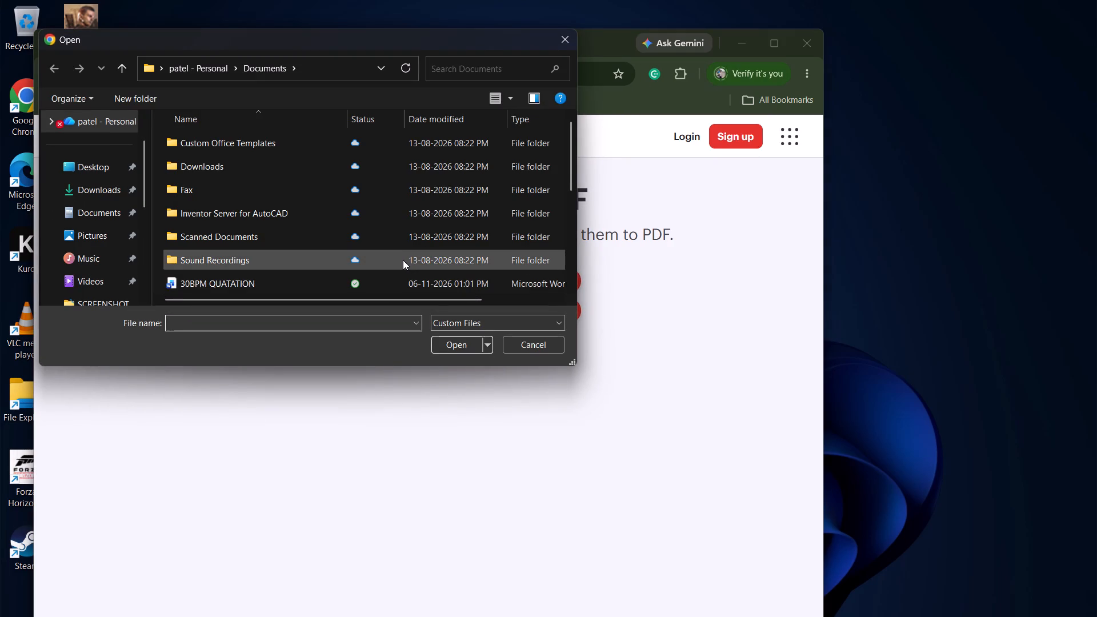
scroll(403, 260, down, 1)
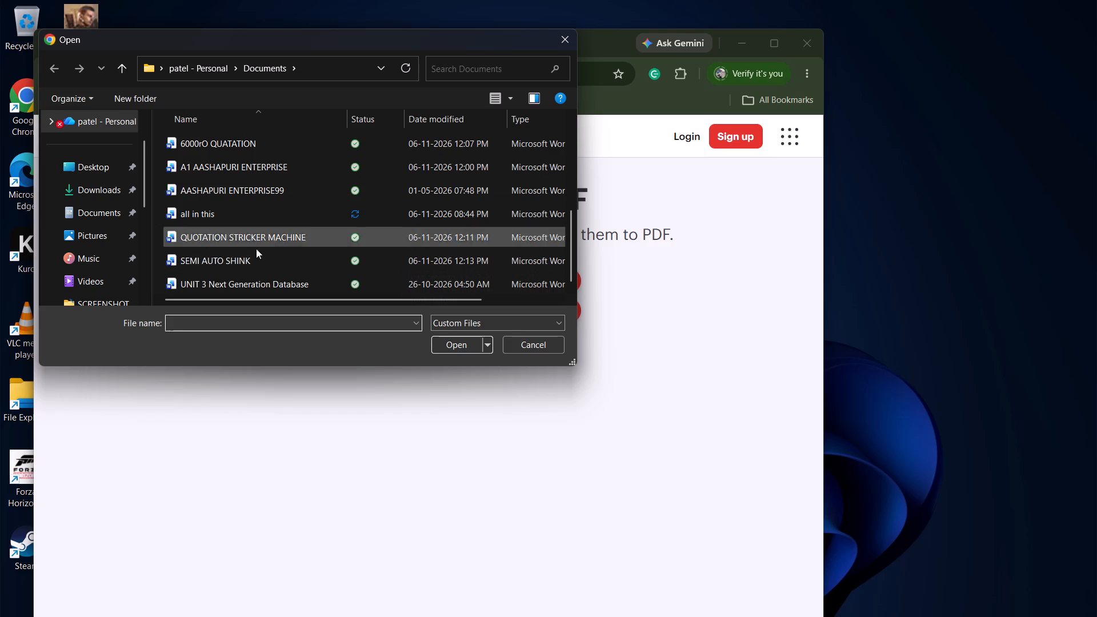
click(282, 213)
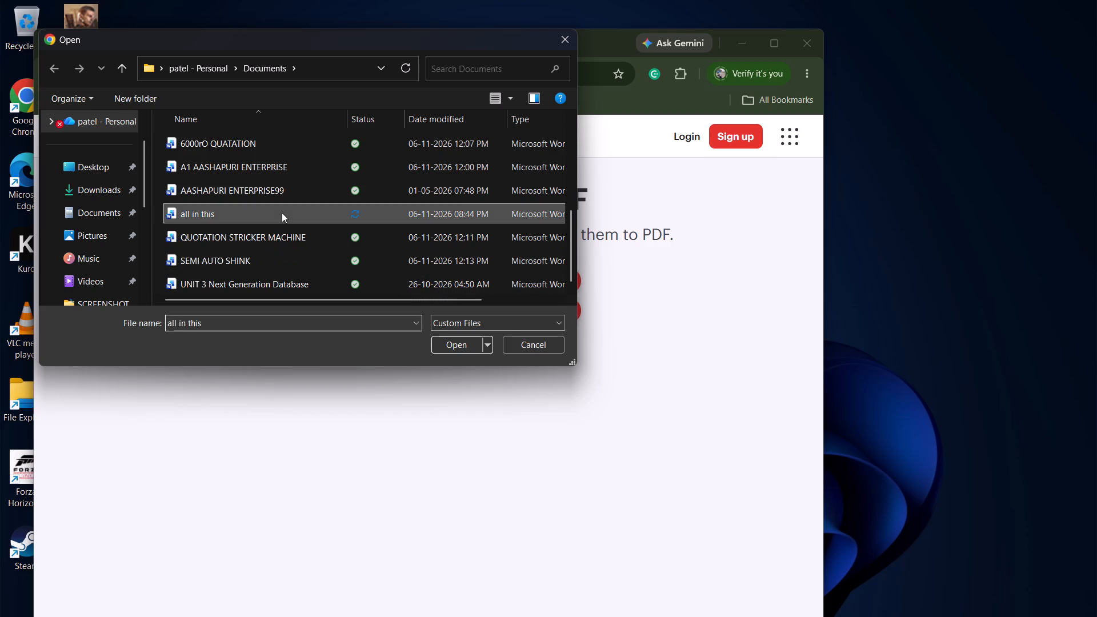
click(447, 339)
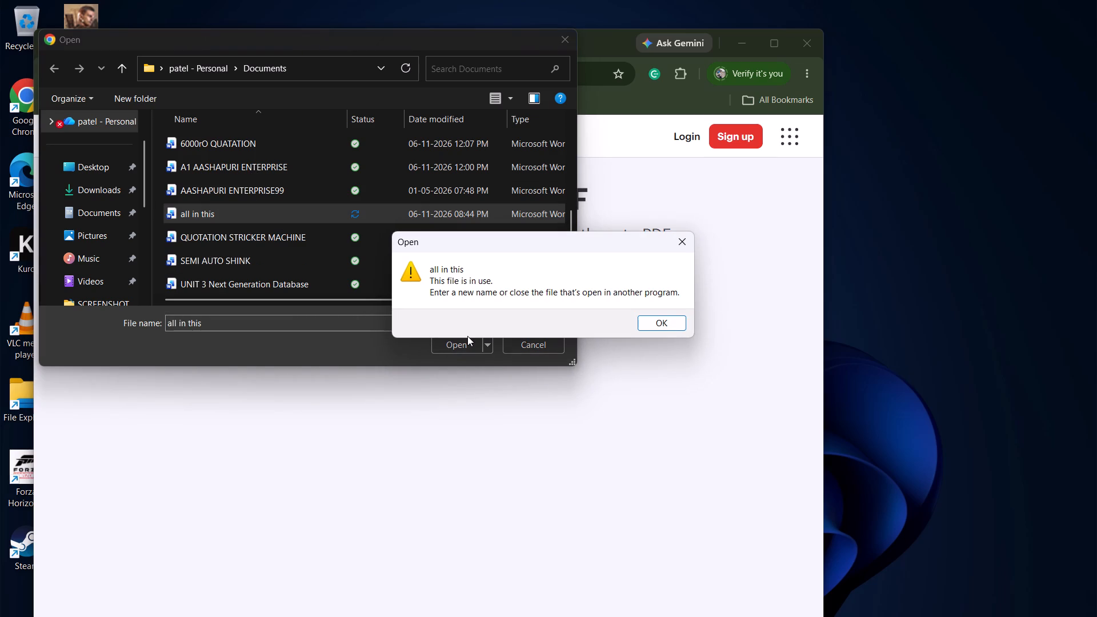
key(Return)
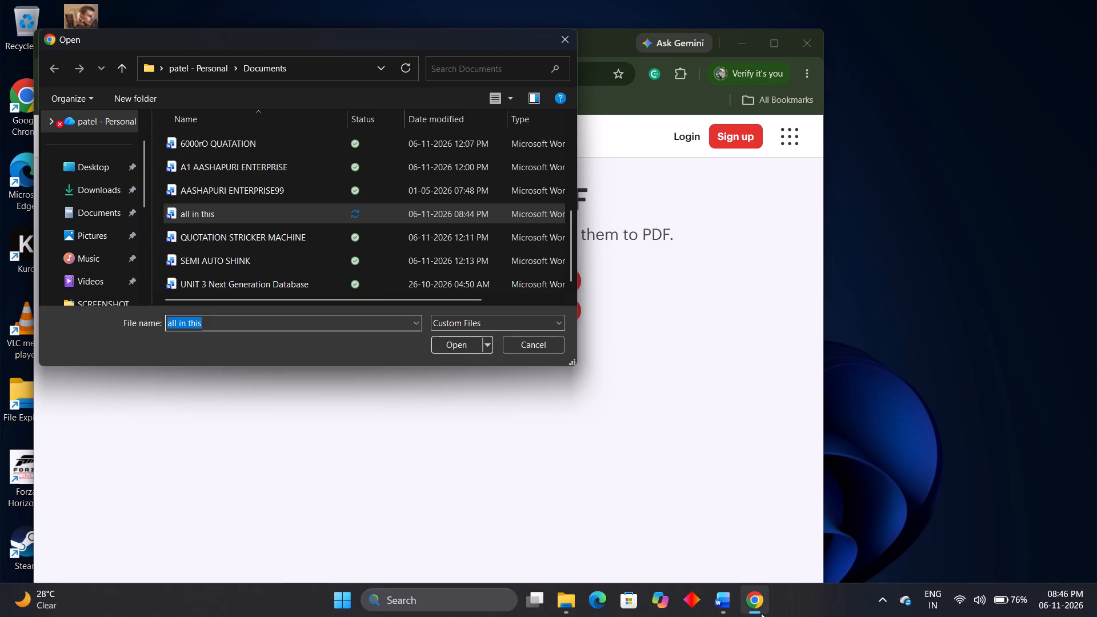
Close both open Word documents, "all in this" and "3000rO QUATATION (1) (1)".
click(859, 467)
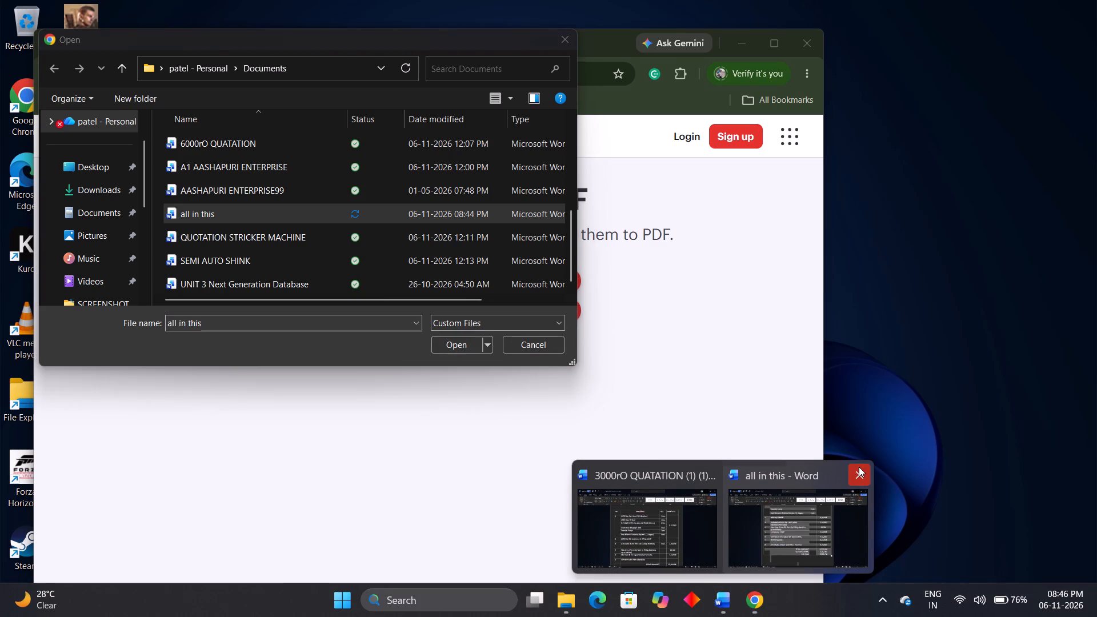
click(788, 468)
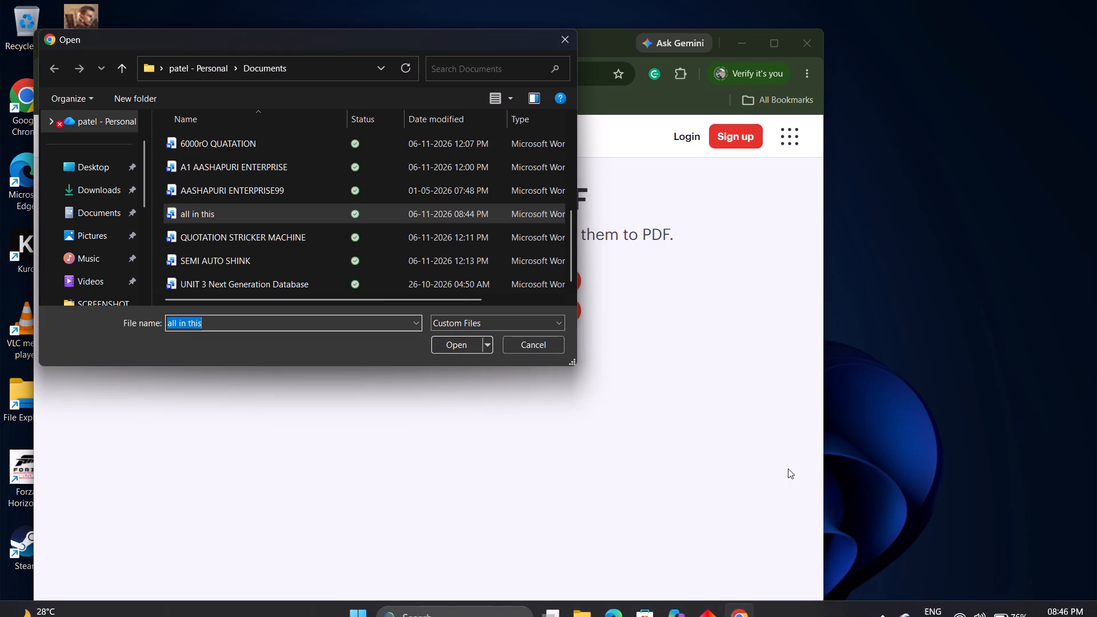
Convert the "all in this" document to PDF and download the converted file.
click(466, 348)
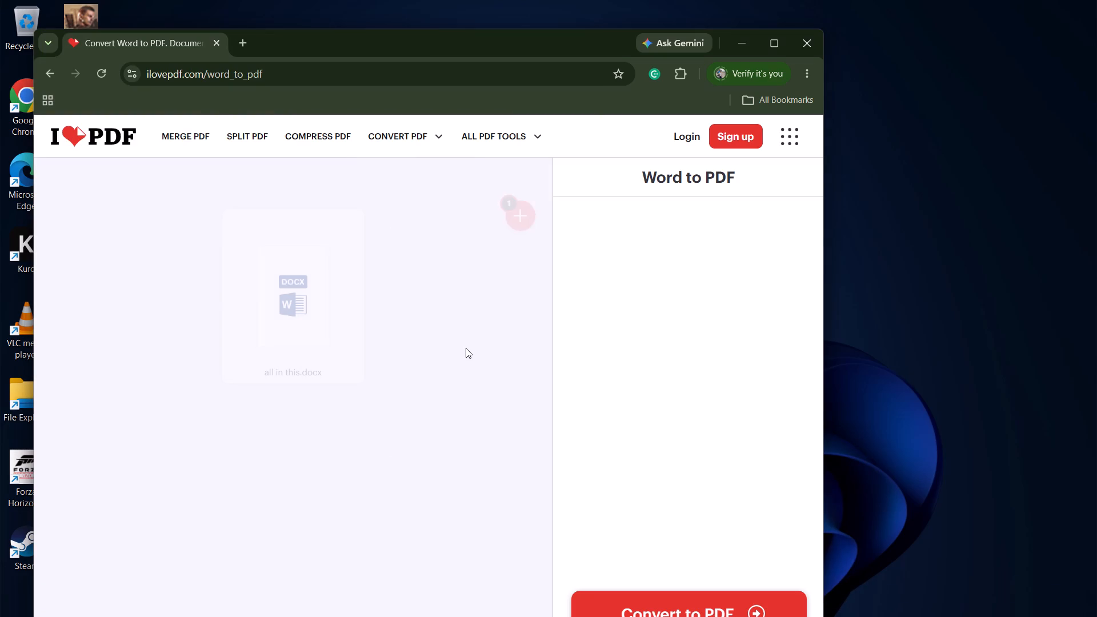
click(639, 595)
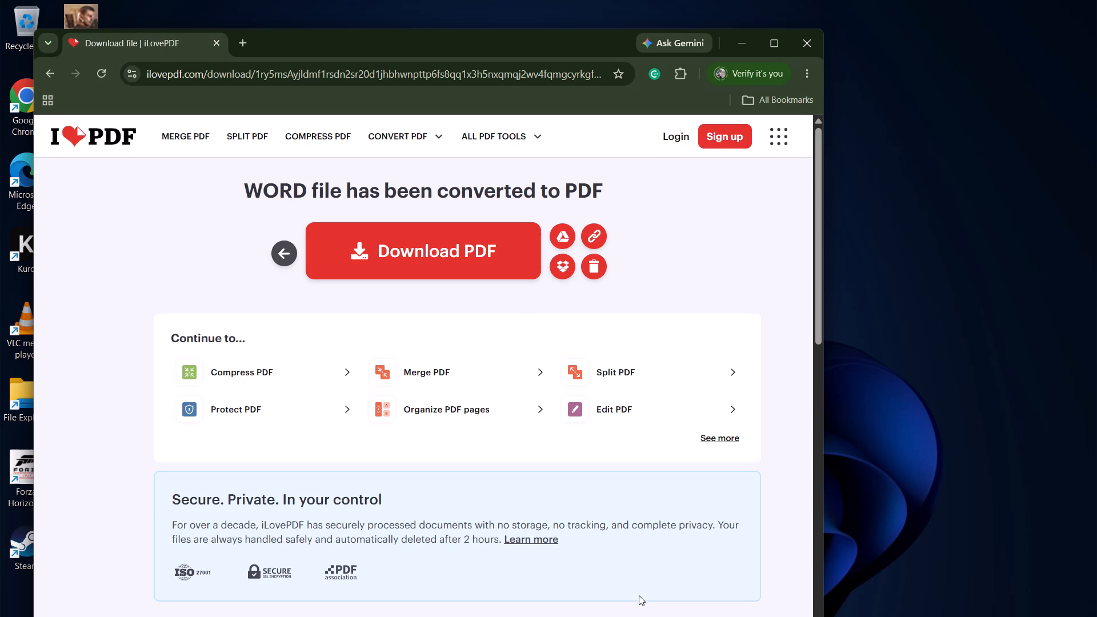
click(511, 267)
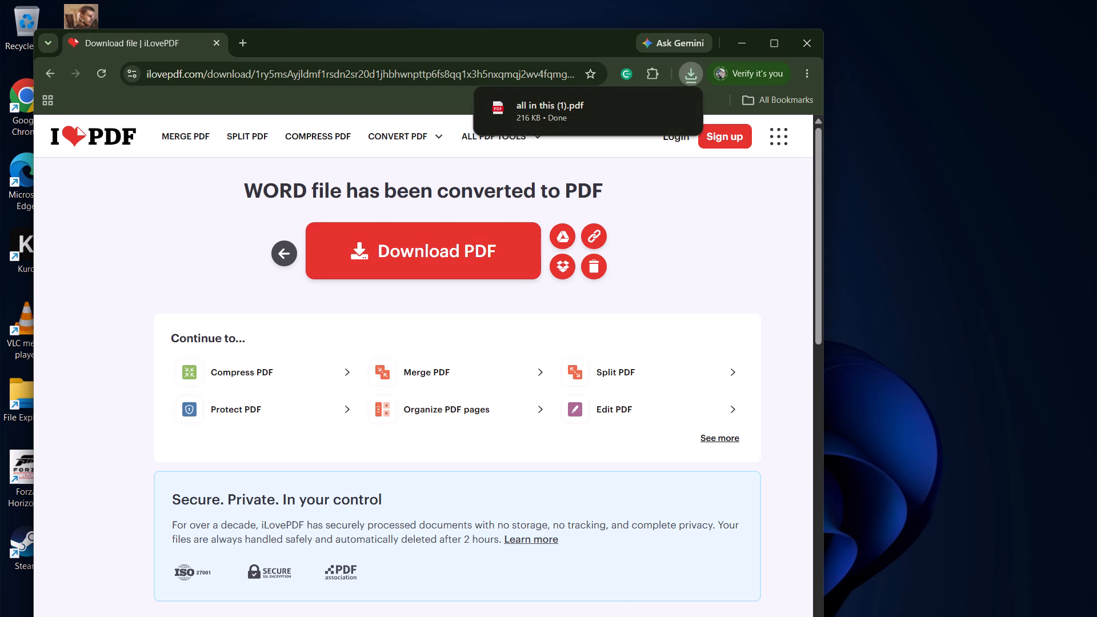
Return to the Word to PDF upload page and select "3000rO QUATATION (1) (1)" from the Documents folder.
click(274, 250)
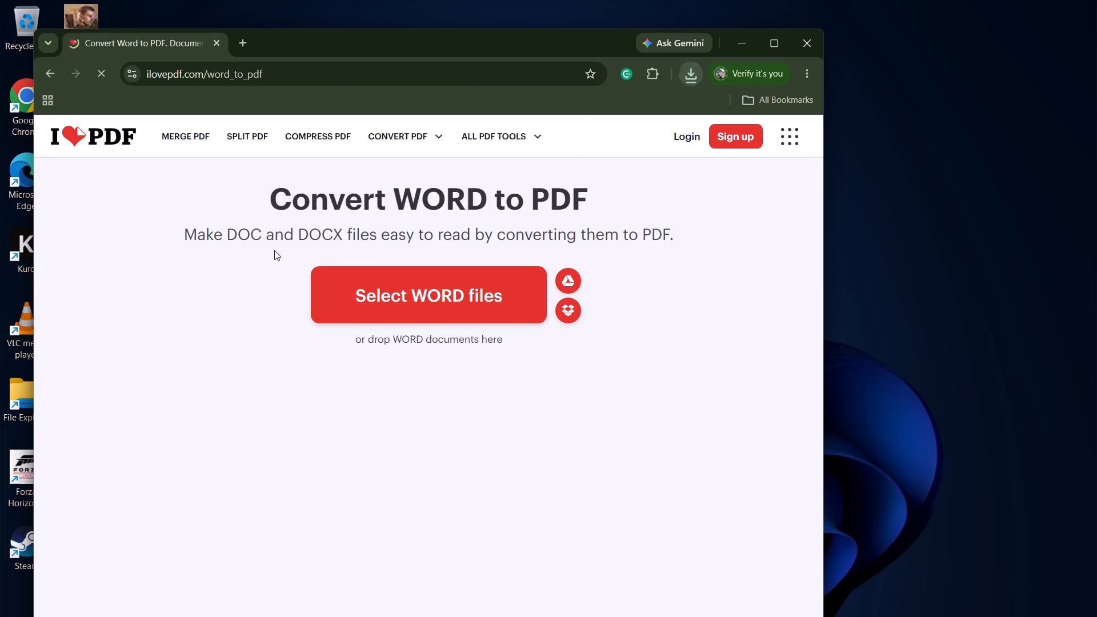
click(408, 285)
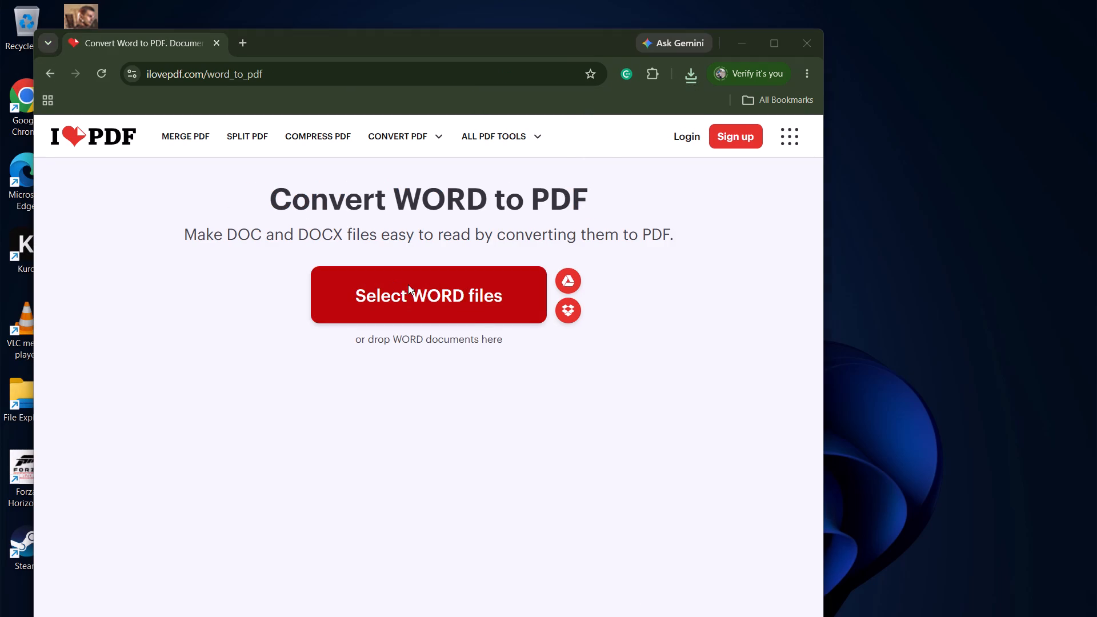
scroll(380, 239, down, 1)
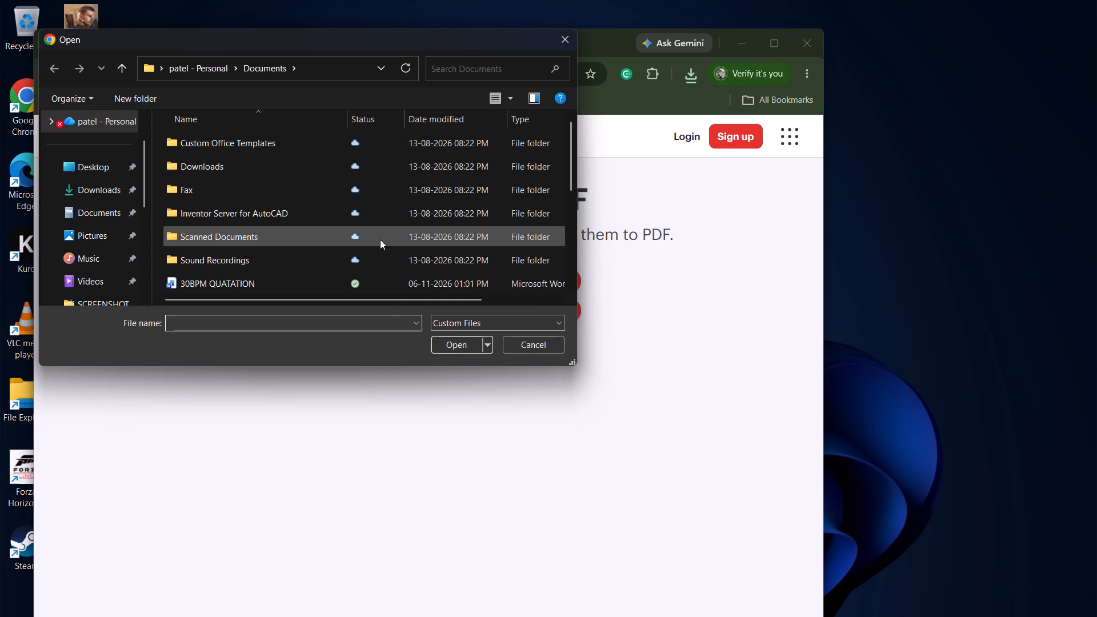
scroll(380, 239, down, 1)
key(Down)
key(Down)
scroll(380, 239, down, 1)
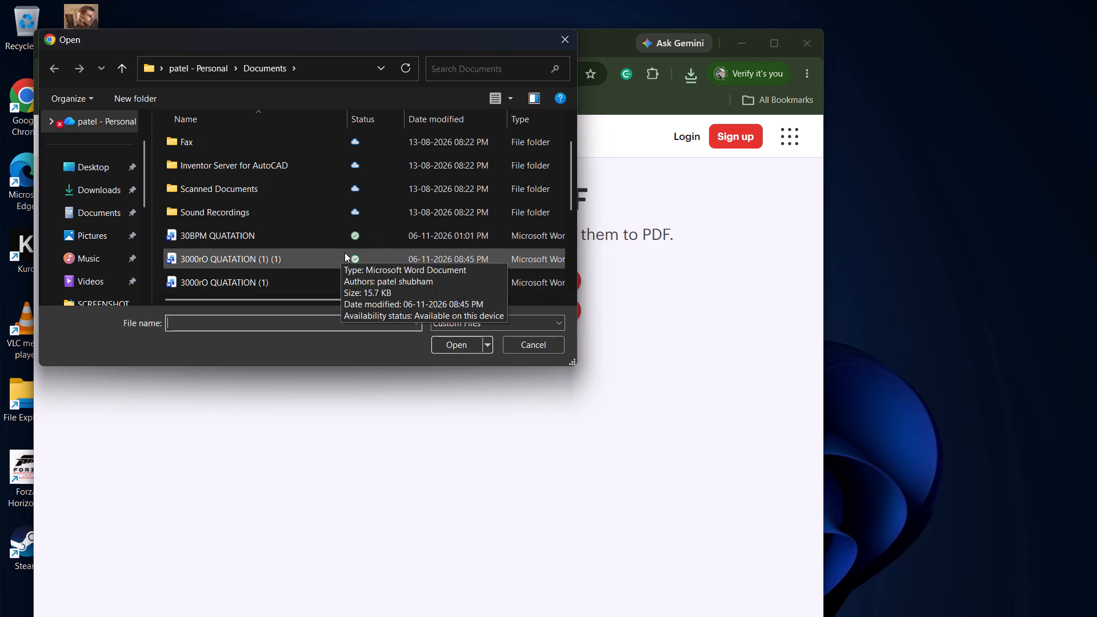
click(345, 253)
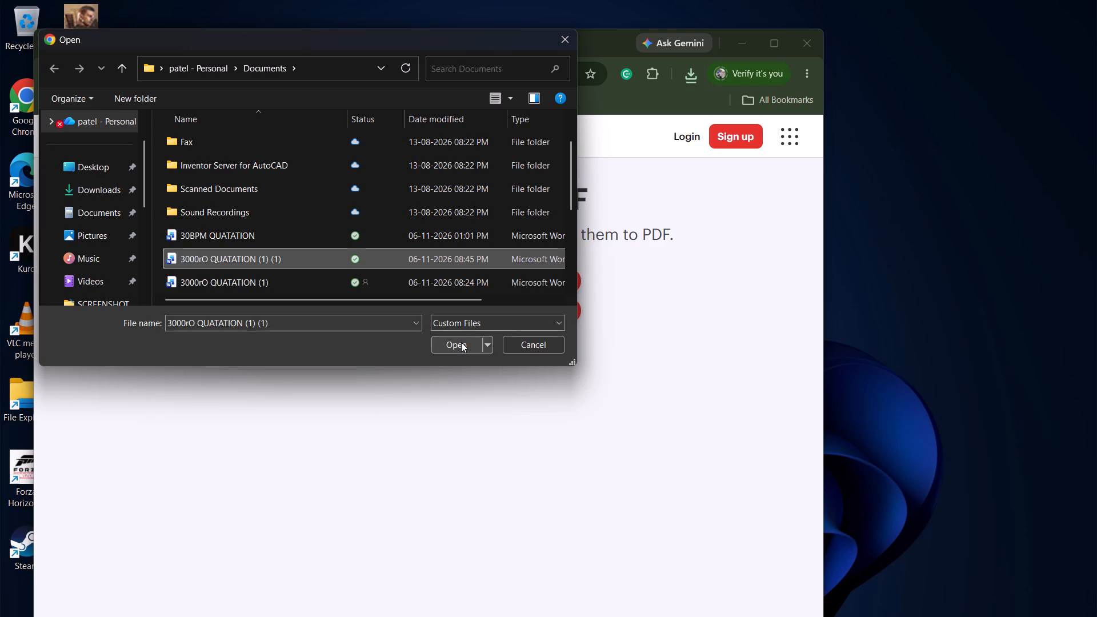
Switch to File Explorer, open "3000rO QUATATION (1)" in Word and examine its items, quantities, rates and totals.
click(575, 607)
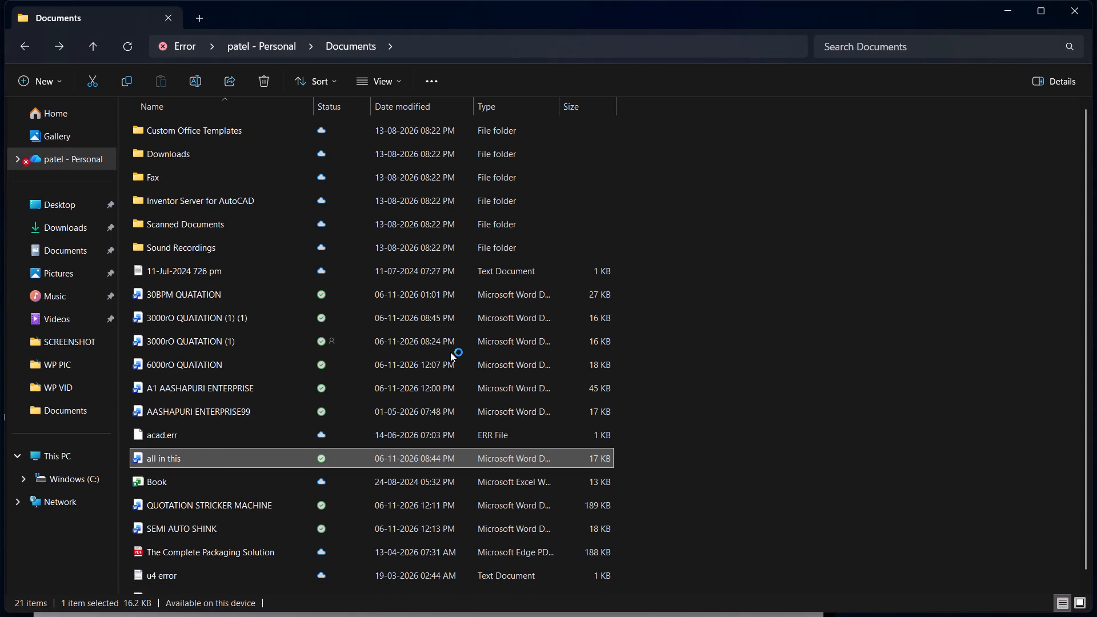
double_click(373, 339)
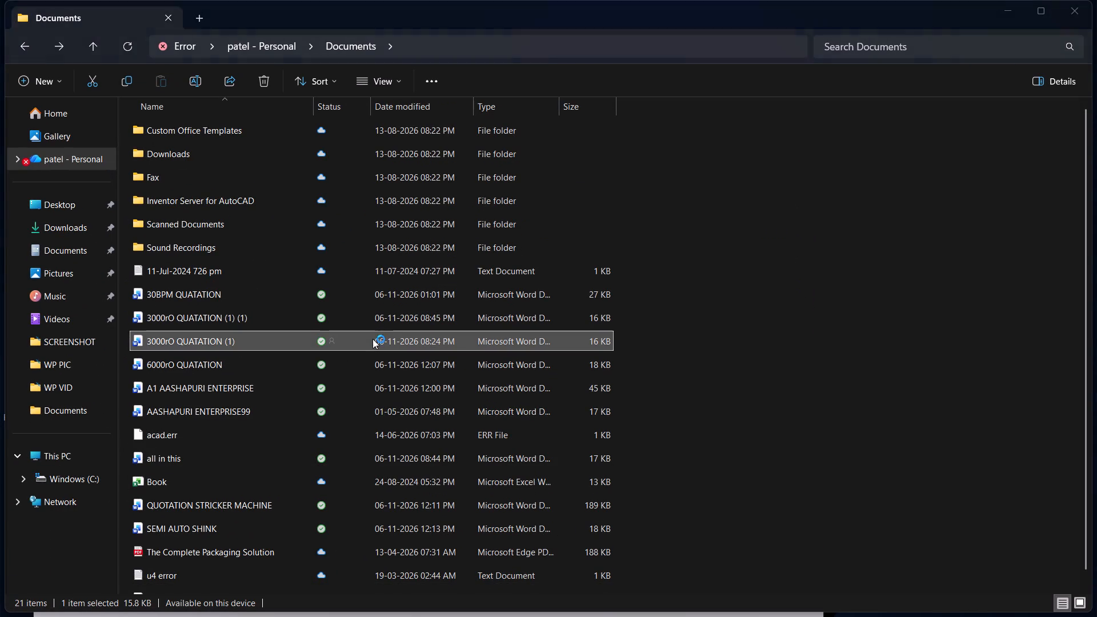
scroll(373, 339, down, 1)
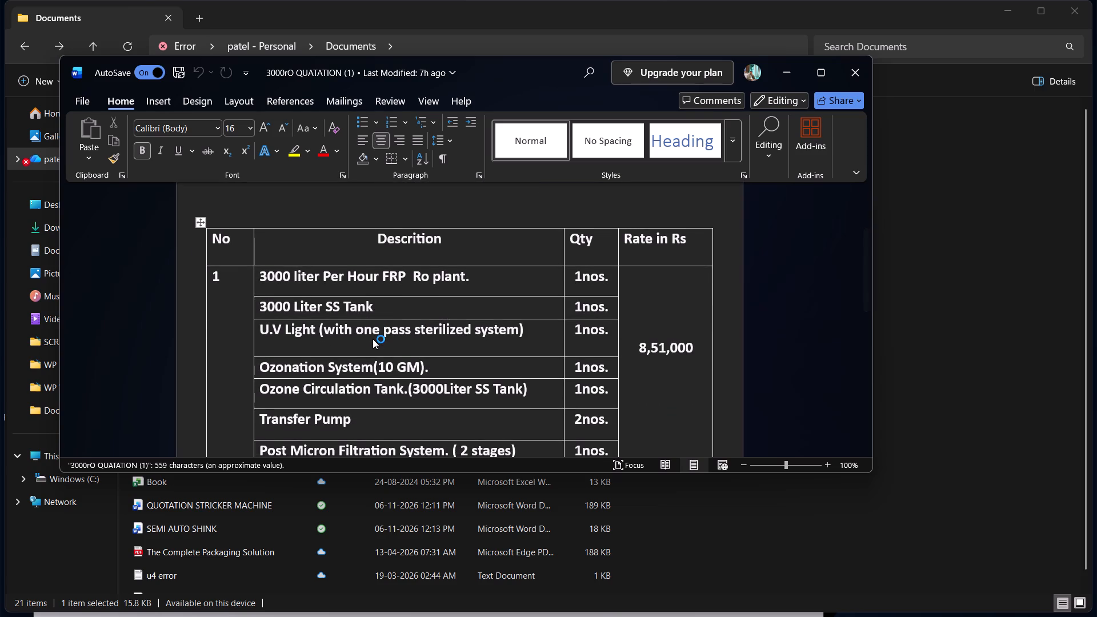
scroll(373, 339, down, 3)
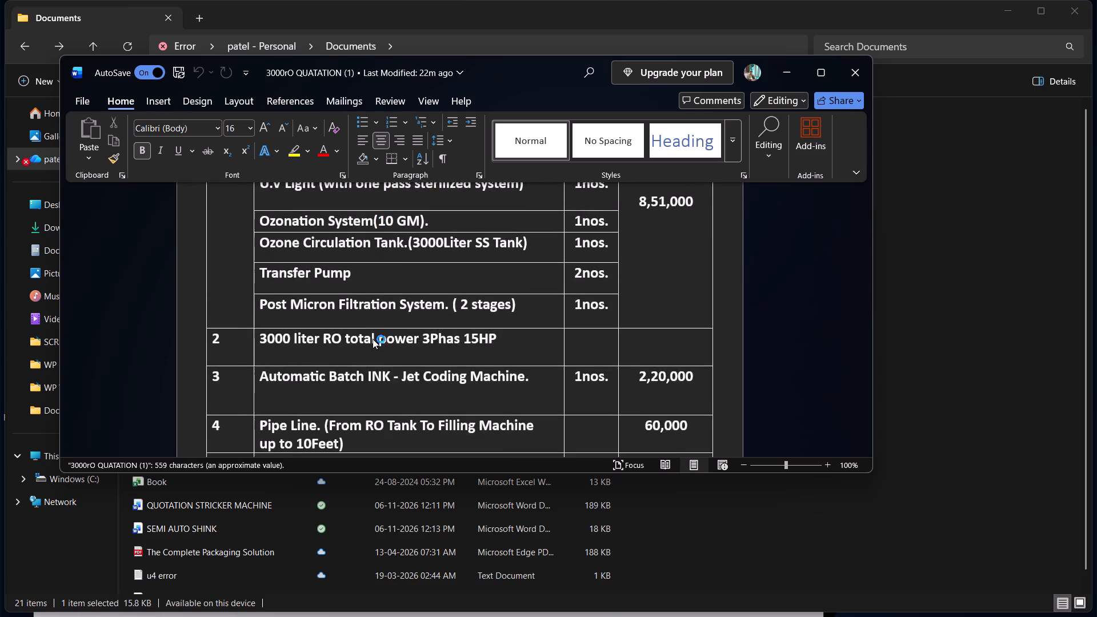
scroll(373, 339, down, 2)
scroll(373, 339, right, 1)
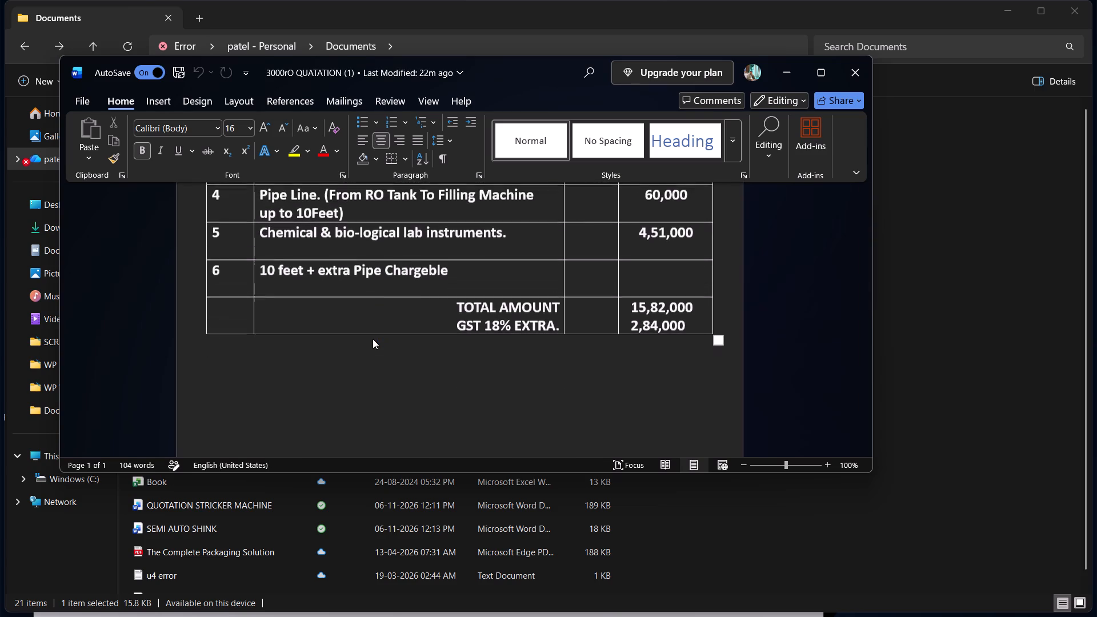
scroll(373, 339, right, 1)
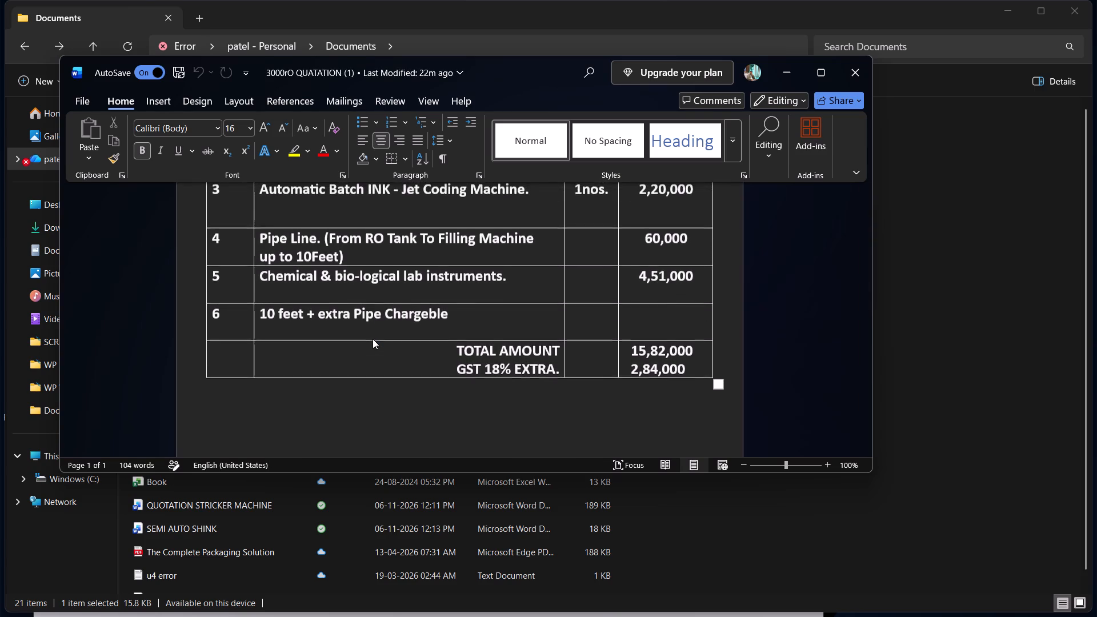
scroll(373, 339, right, 1)
scroll(373, 339, up, 1)
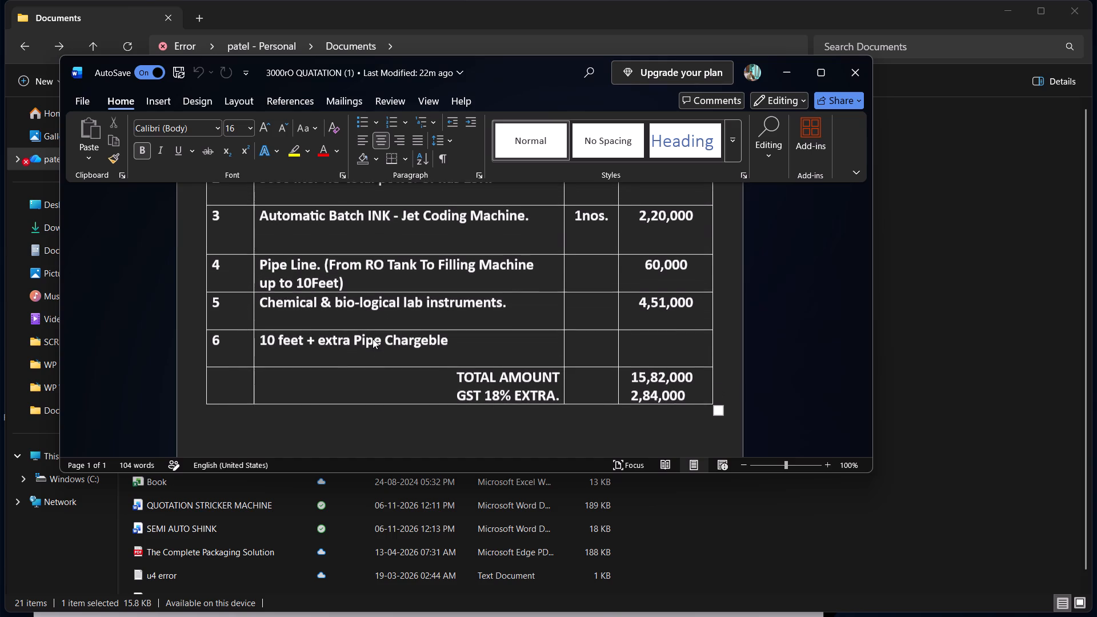
scroll(373, 339, up, 1)
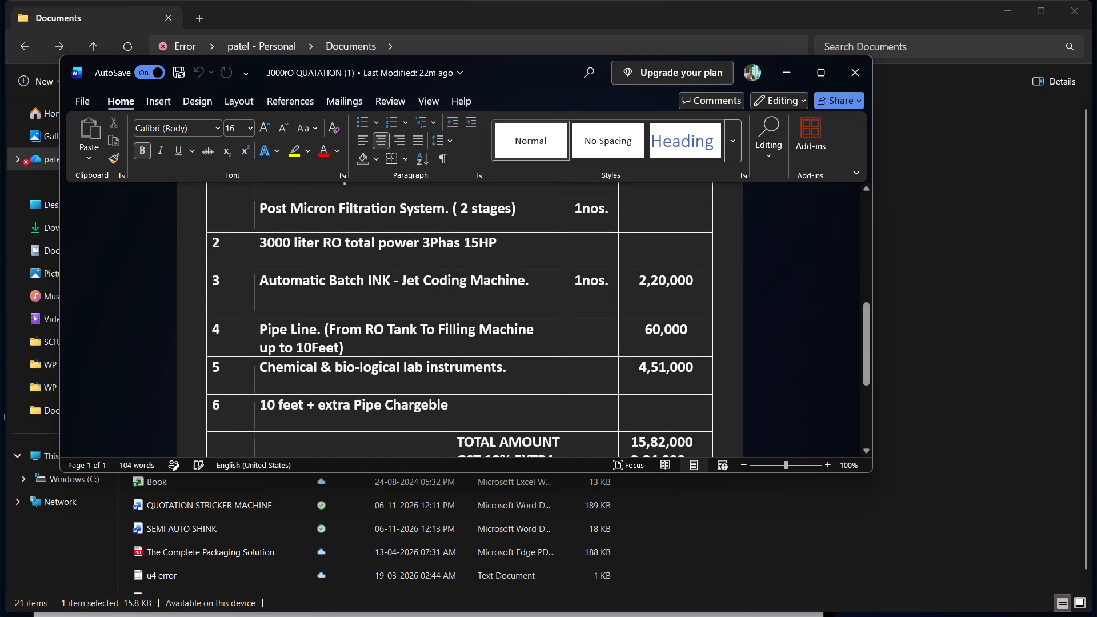
click(822, 77)
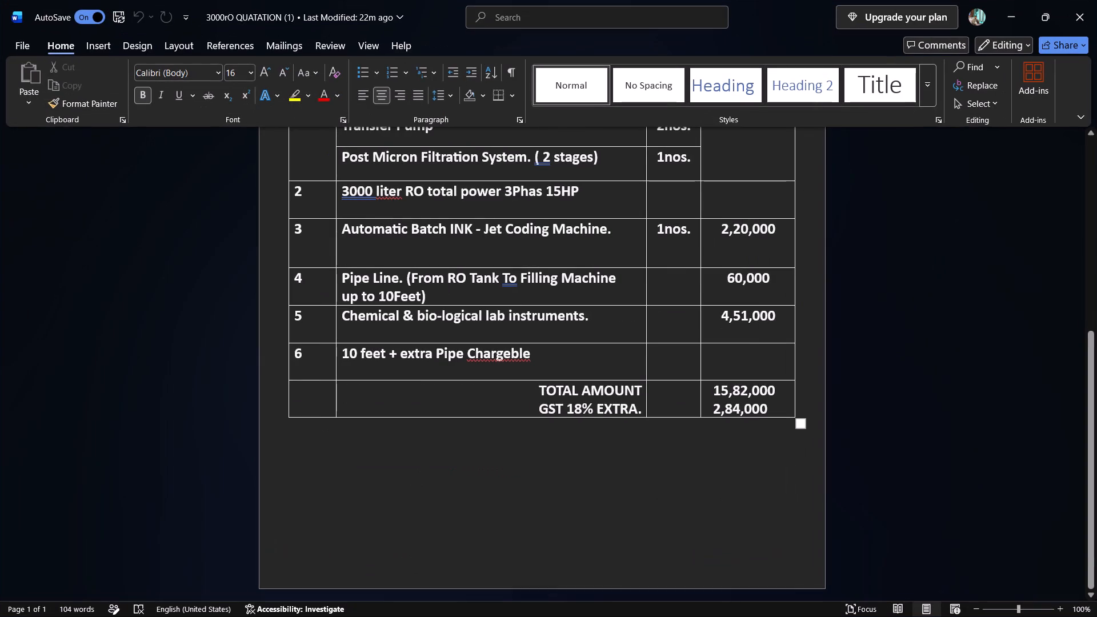
scroll(737, 319, up, 1)
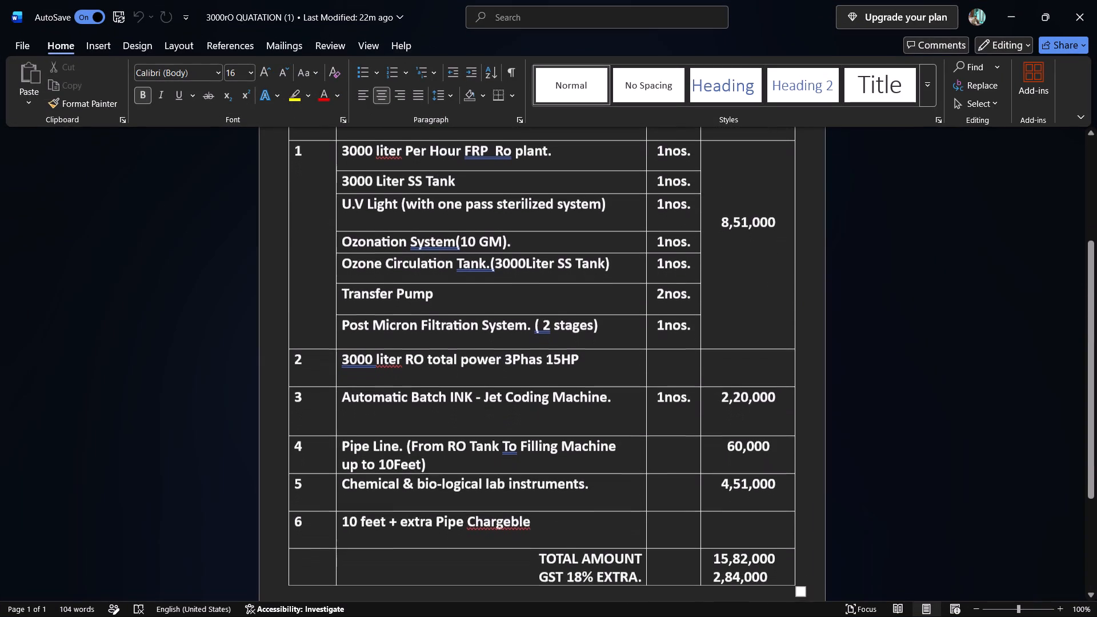
scroll(737, 319, up, 1)
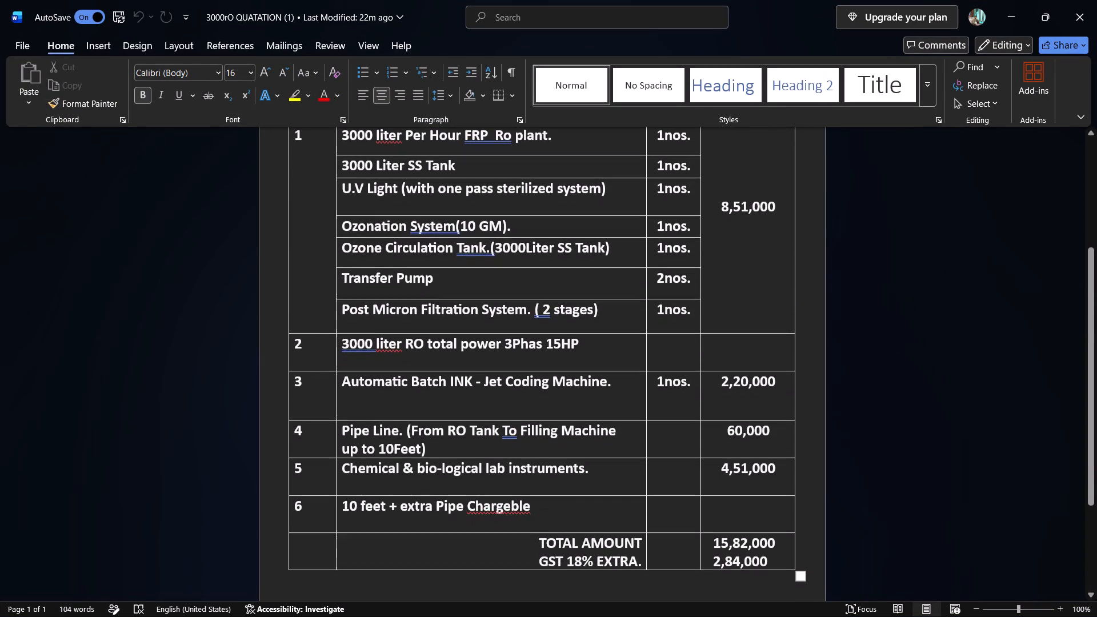
scroll(737, 319, down, 1)
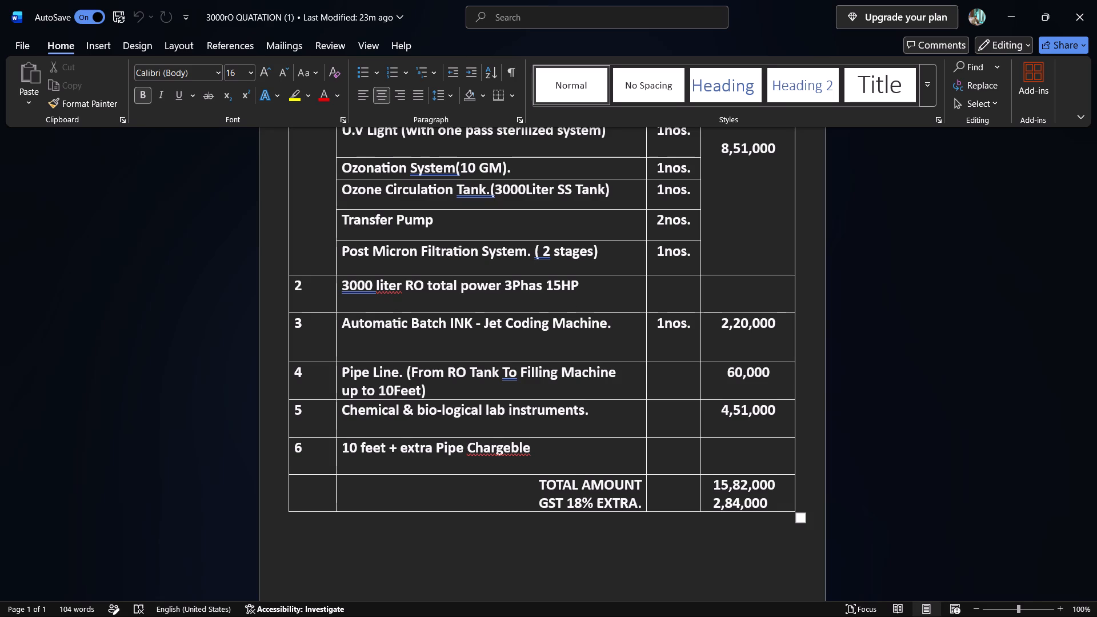
scroll(737, 319, down, 2)
scroll(737, 319, up, 3)
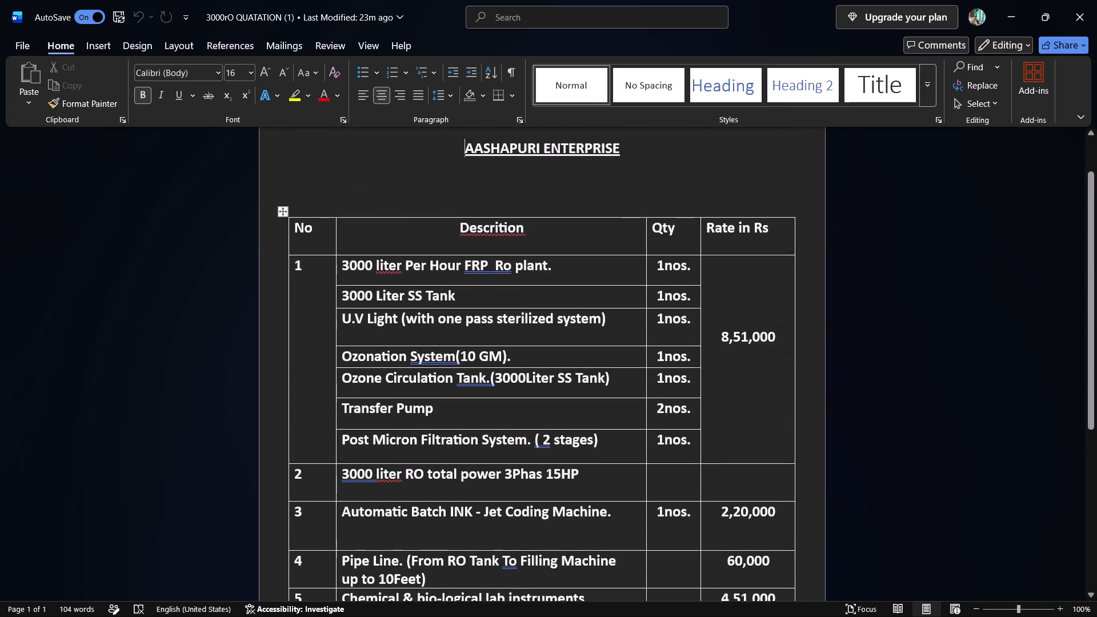
Save the "3000rO QUATATION (1)" document, then minimize Word and File Explorer to return to Chrome's file selection.
key(ctrl+s)
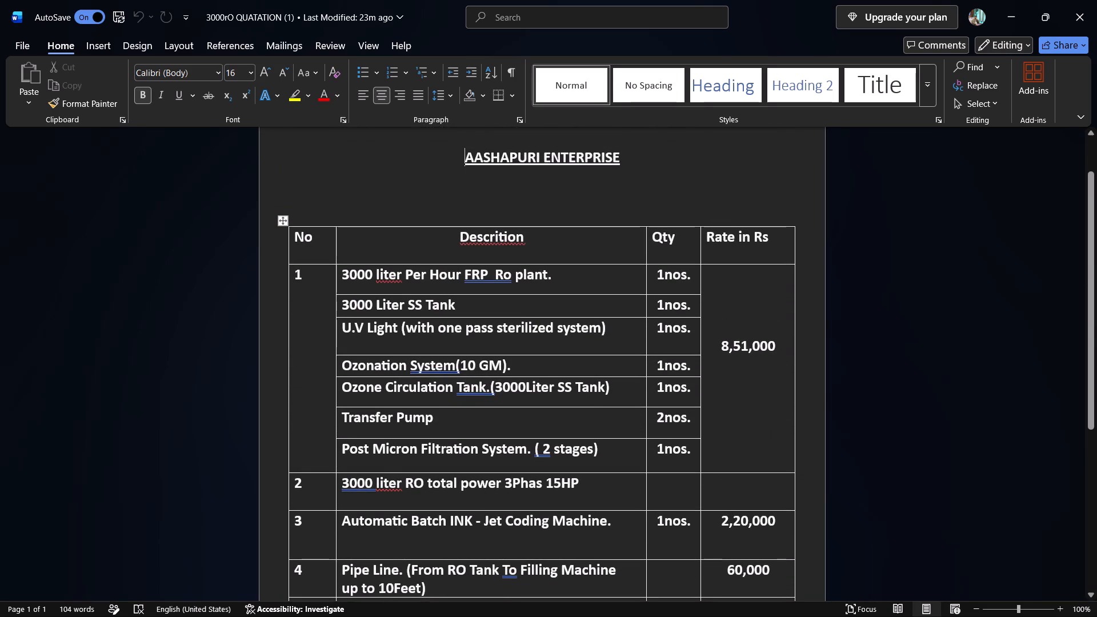
click(1021, 33)
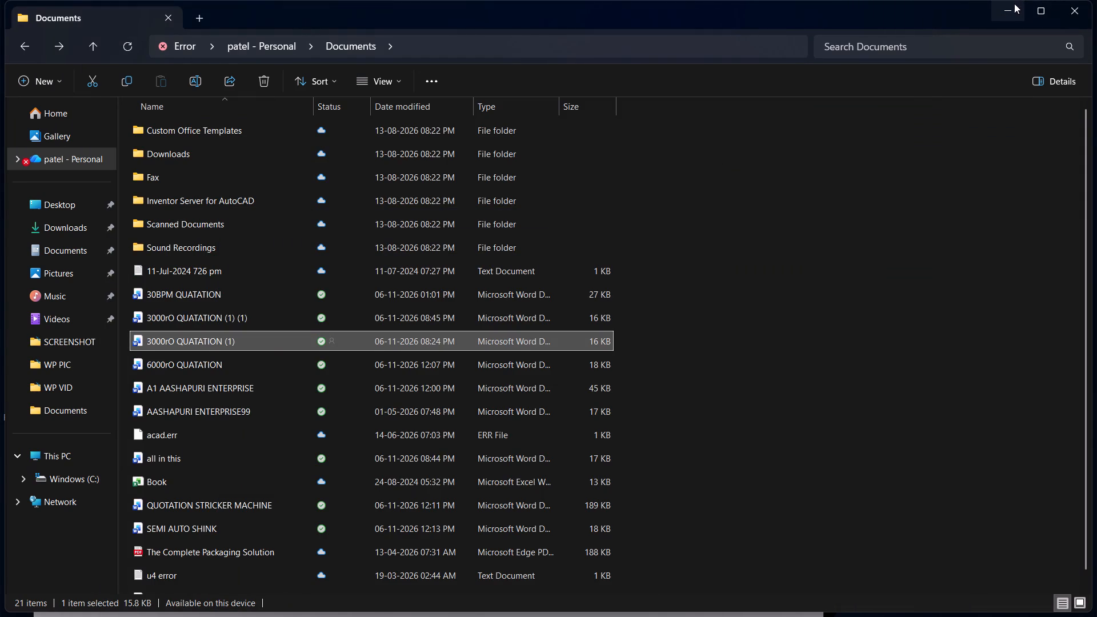
click(1014, 3)
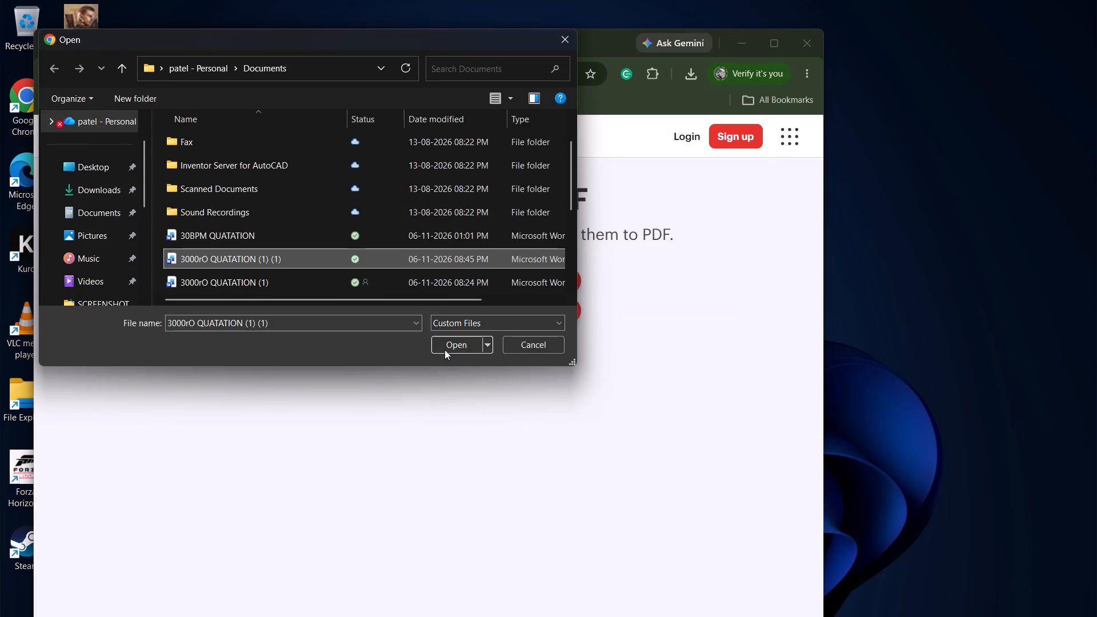
Choose "3000rO QUATATION (1)" instead, closing it in Word so that it can be loaded into the converter.
click(445, 276)
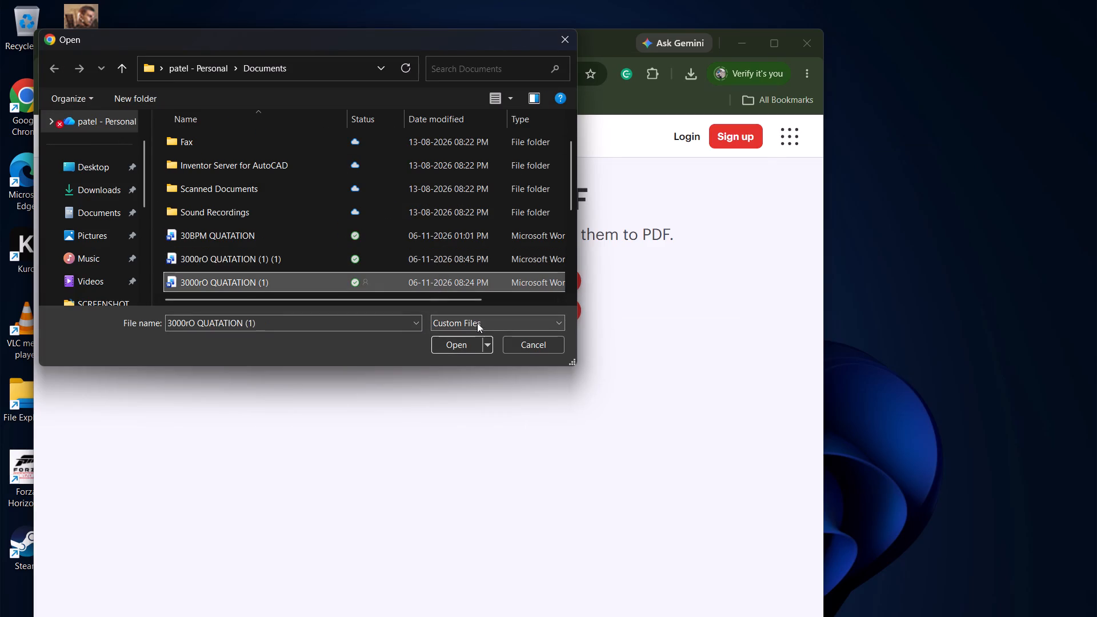
click(450, 347)
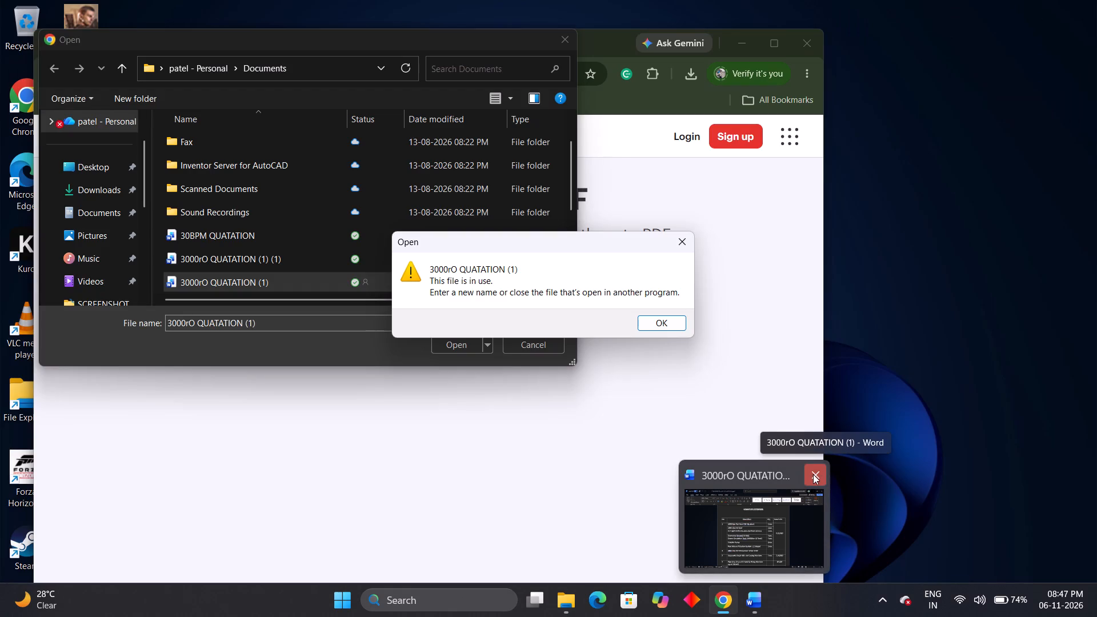
click(813, 474)
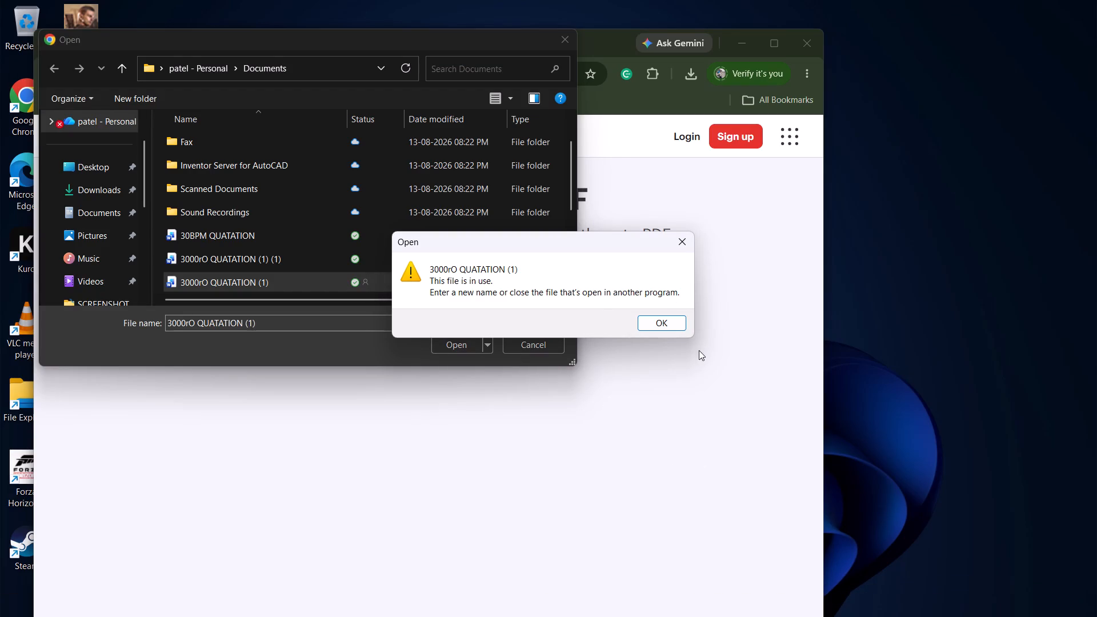
click(682, 328)
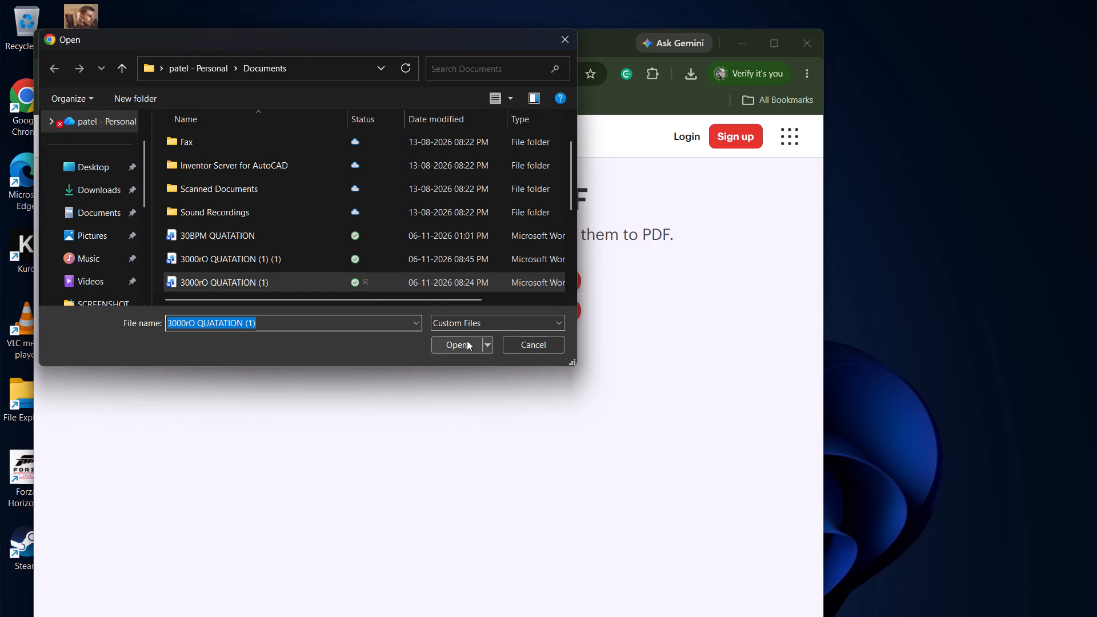
click(467, 340)
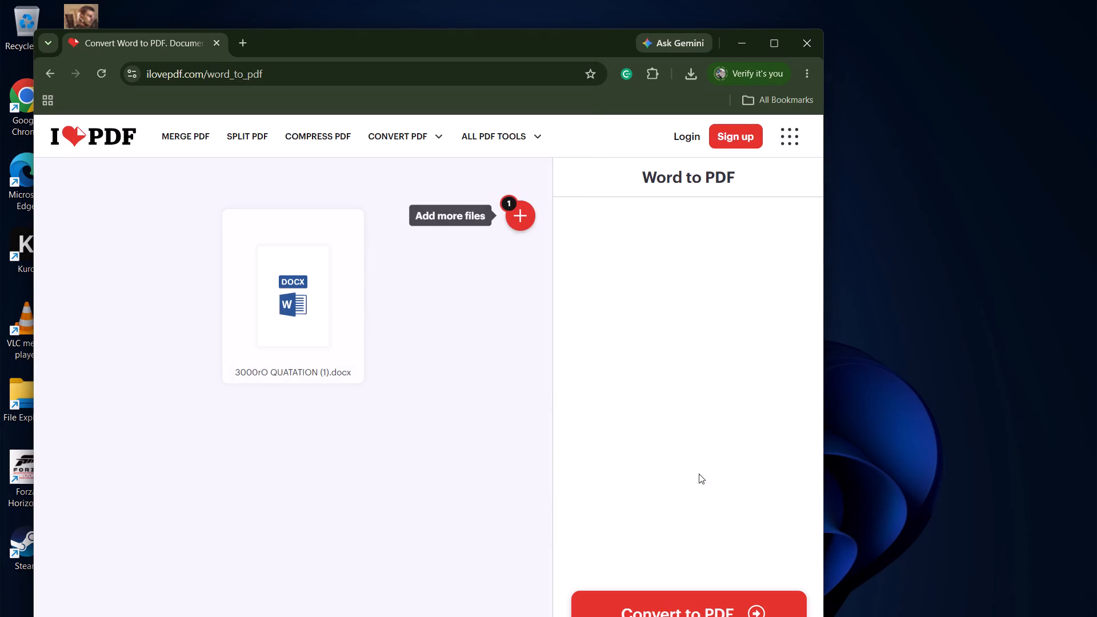
Convert the loaded "3000rO QUATATION (1)" document to PDF and download the converted file.
click(696, 612)
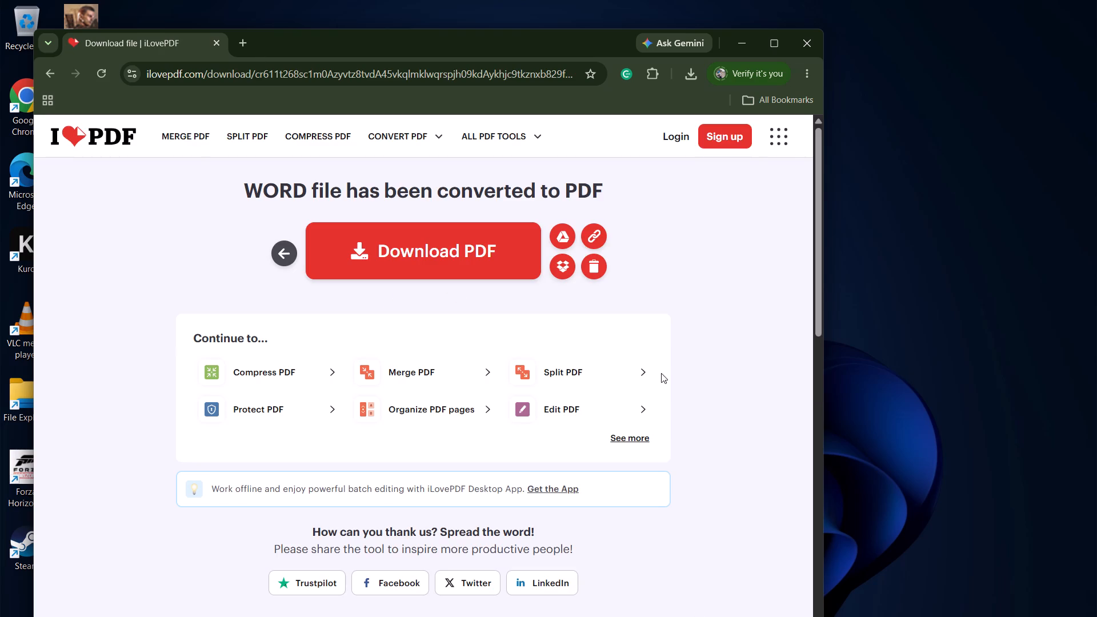
click(491, 249)
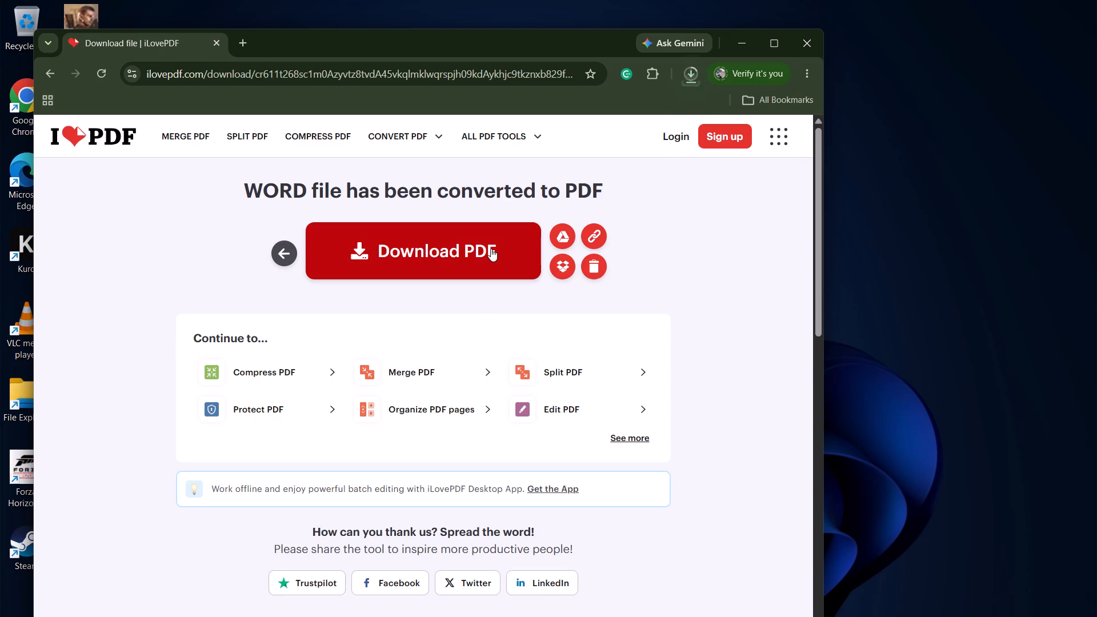
Search Windows for "what" and open the best match.
text(what)
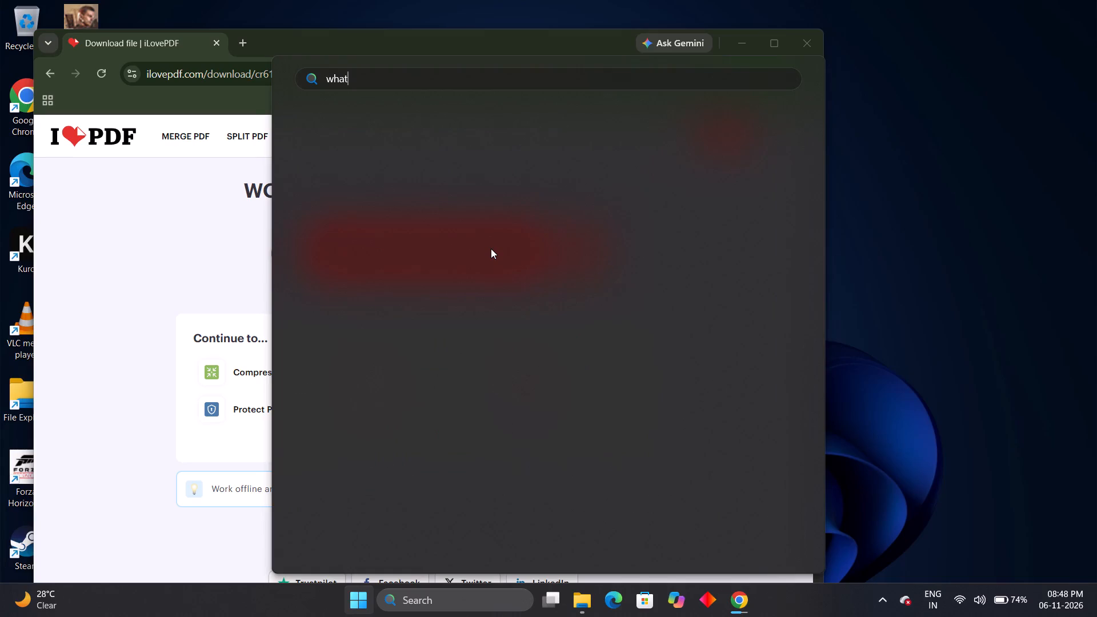
key(Return)
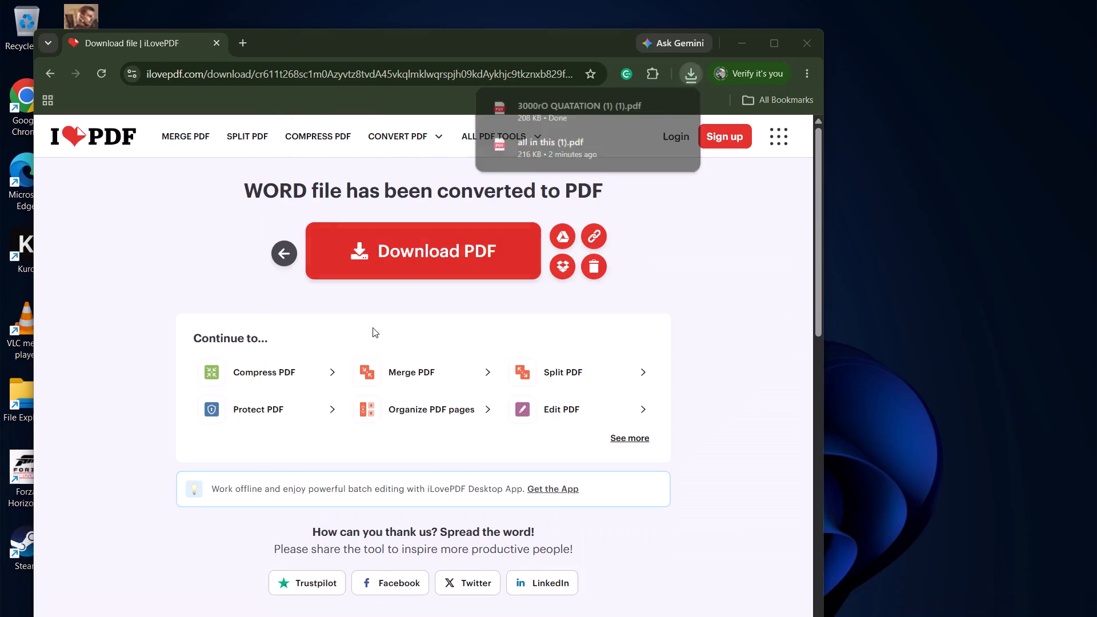
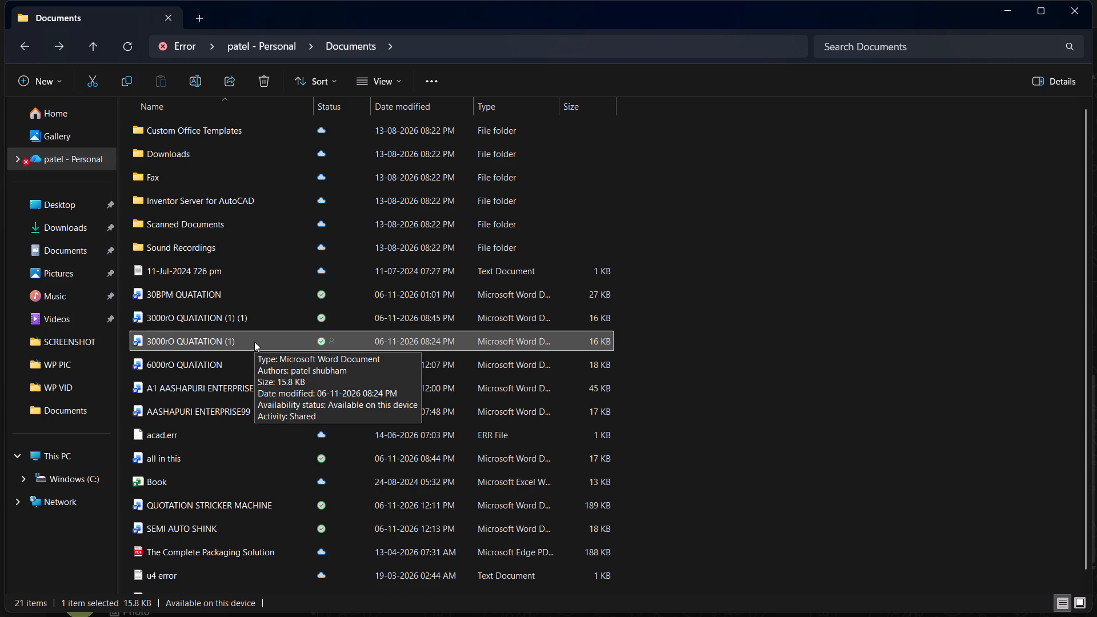
Open the "6000rO QUATATION" document in Word, look over its quotation table, and close it.
double_click(229, 360)
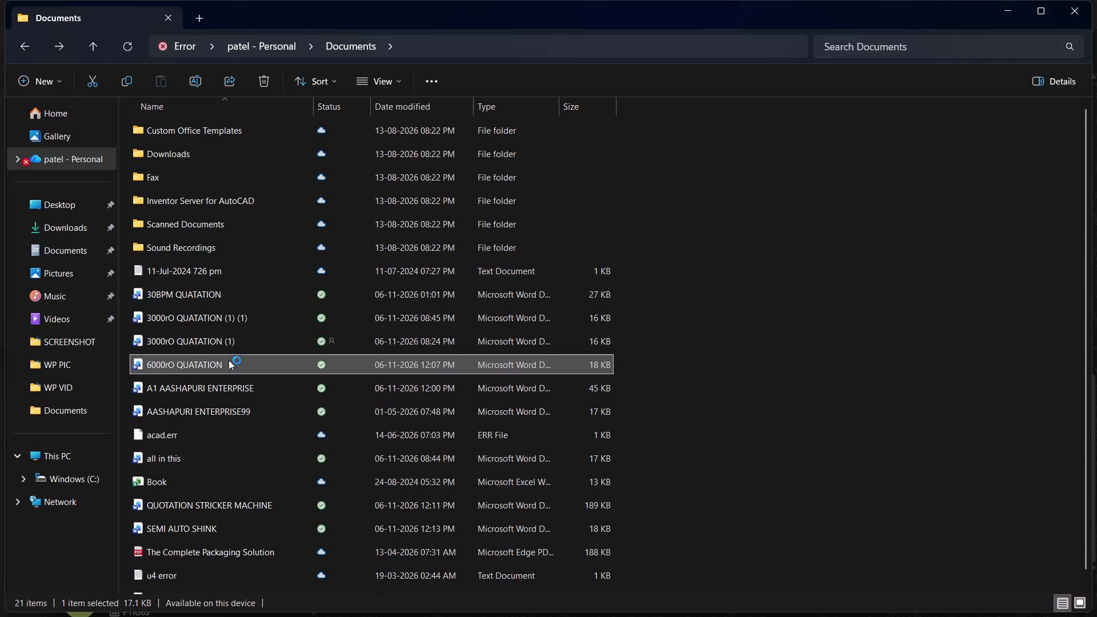
scroll(325, 350, down, 1)
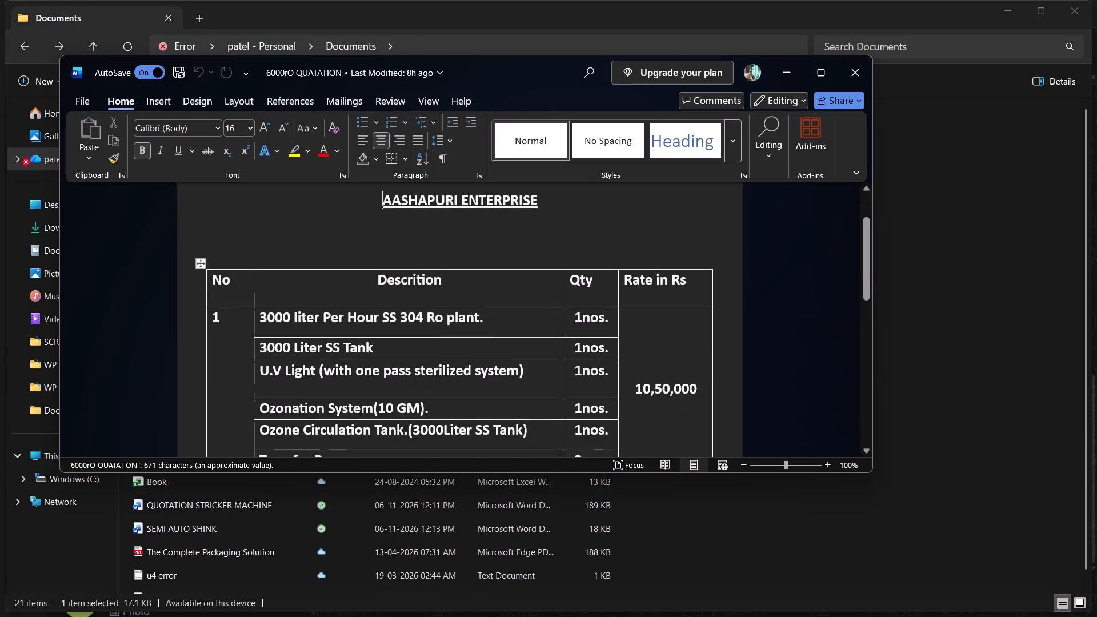
click(860, 75)
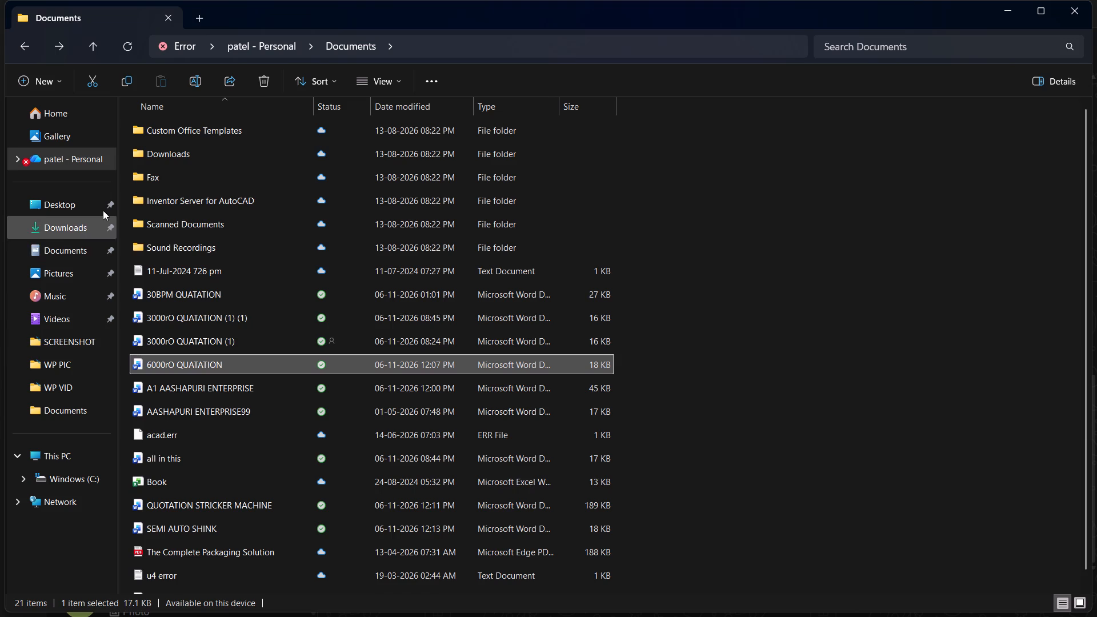
Open the "3000rO QUATATION (1) (1)" document from the Documents folder of the personal OneDrive.
click(82, 242)
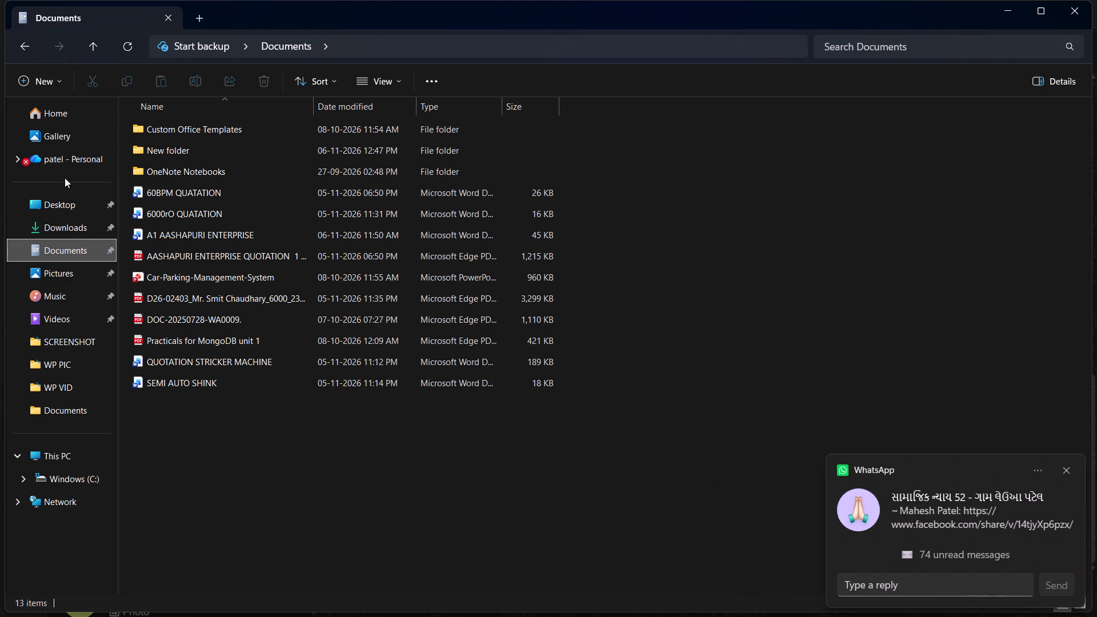
click(87, 147)
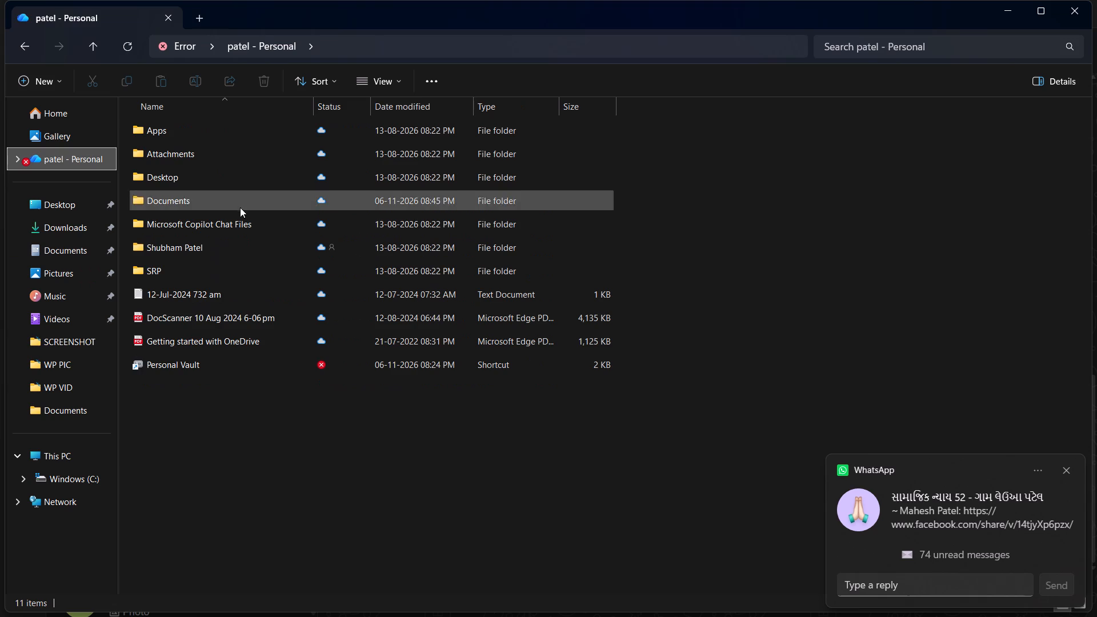
click(223, 198)
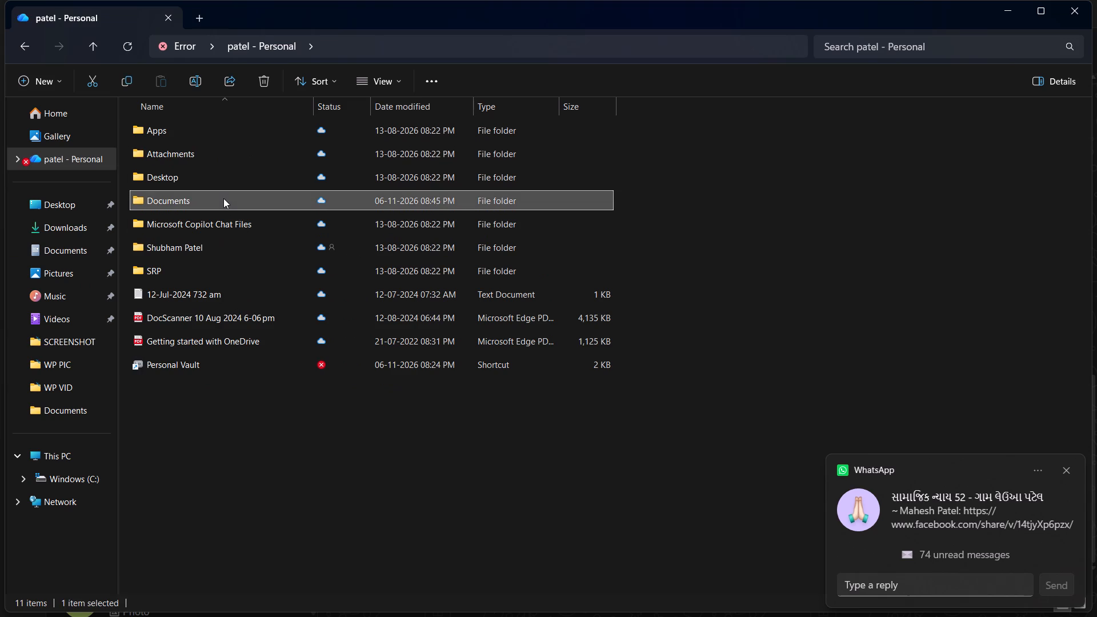
double_click(223, 198)
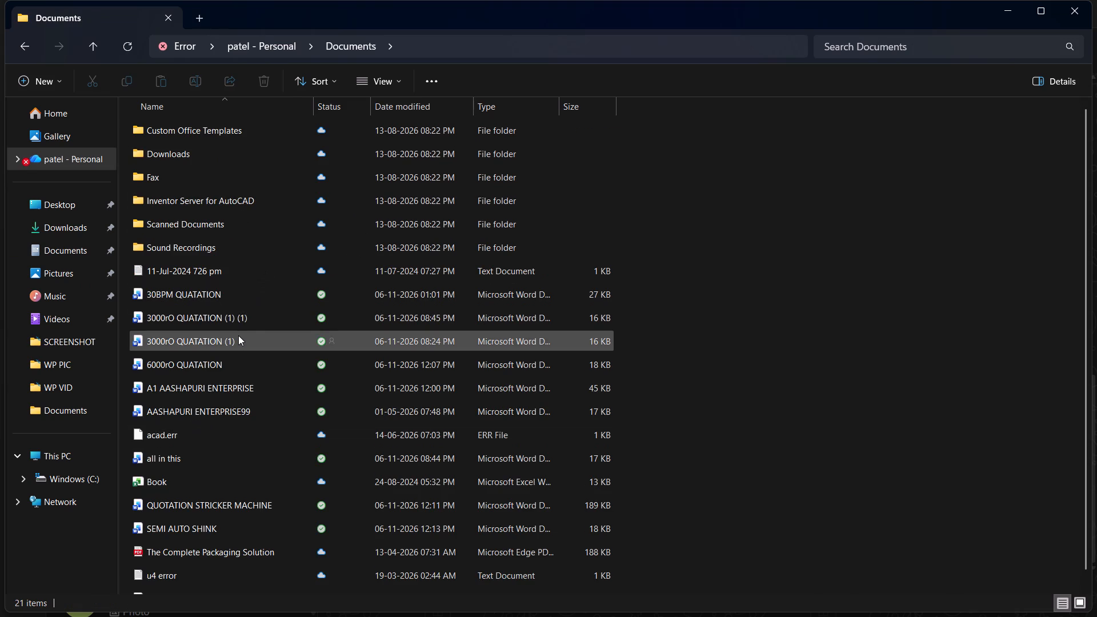
double_click(257, 323)
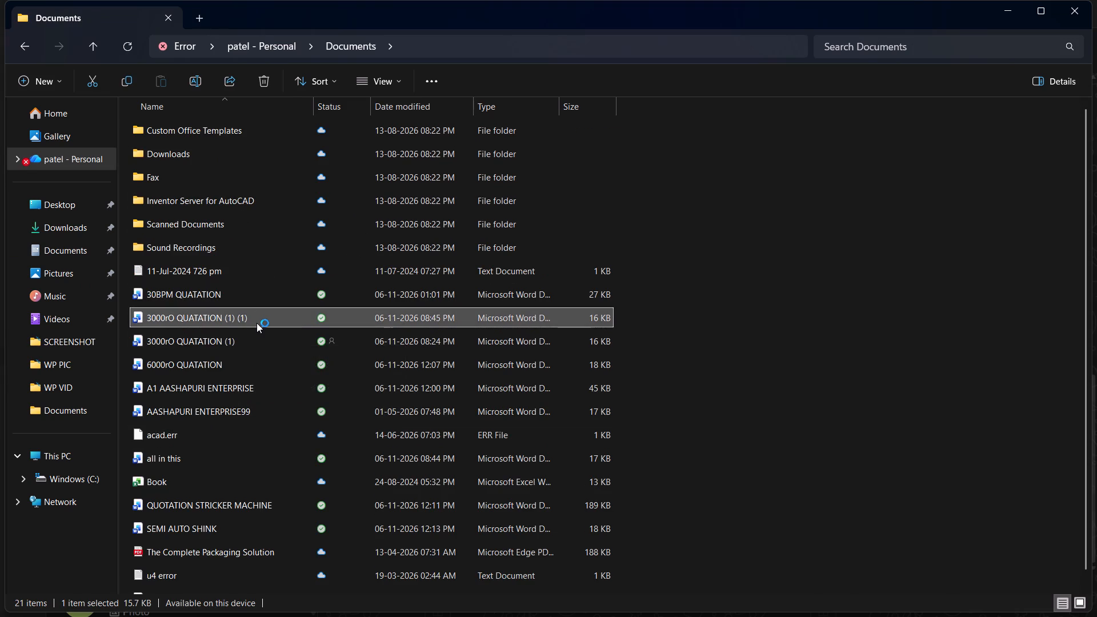
Set the "GST 18% EXTRA" amount in the last row of the quotation table to 2,84,760.
scroll(391, 398, down, 1)
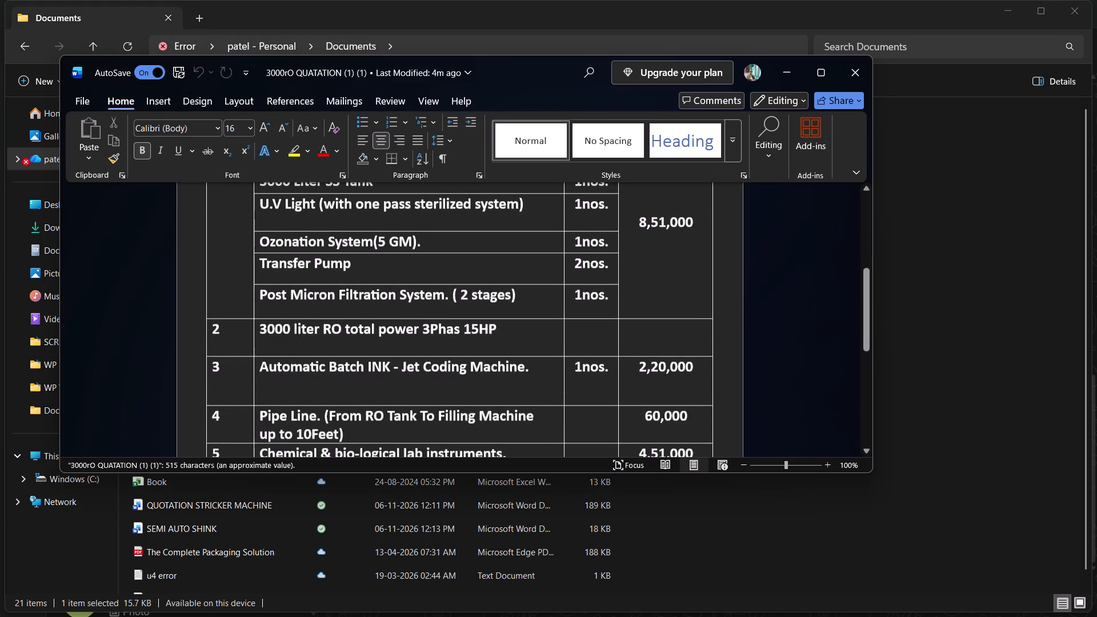
scroll(391, 398, down, 1)
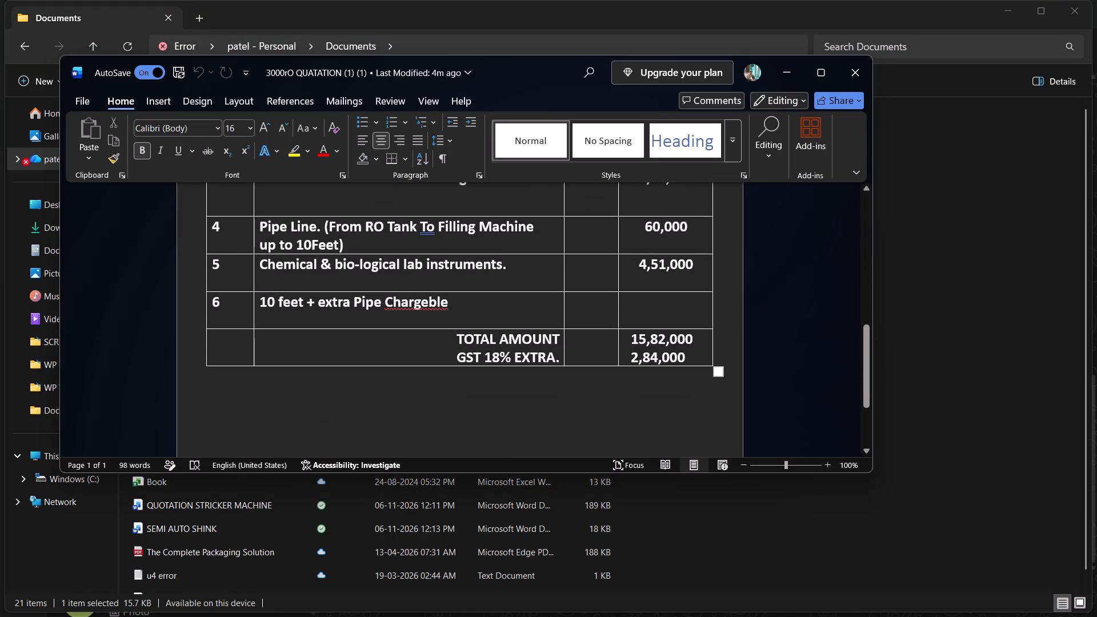
click(694, 358)
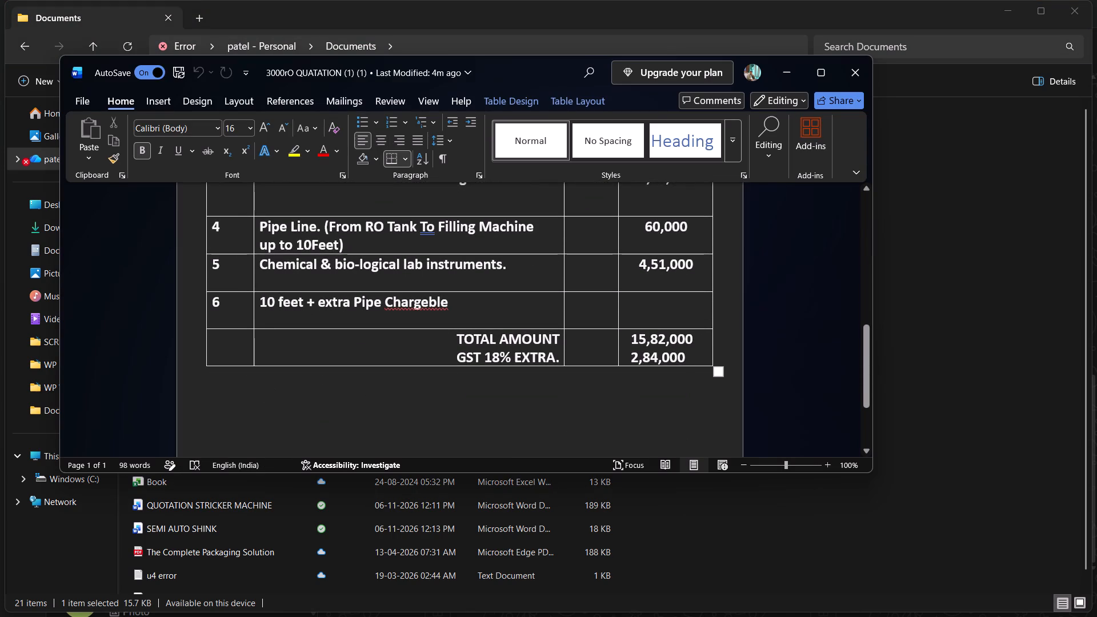
key(BackSpace)
key(BackSpace)
key(BackSpace)
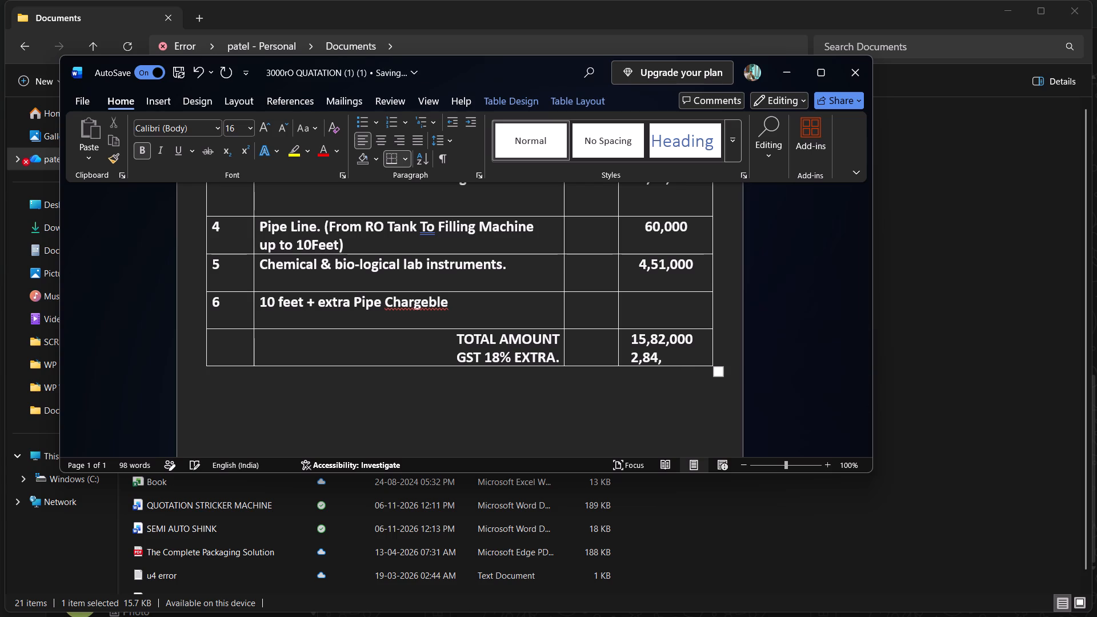
text(160)
key(BackSpace)
key(BackSpace)
key(BackSpace)
text(760)
key(Left)
key(Left)
key(Left)
key(Left)
key(Left)
Save the "3000rO QUATATION (1) (1)" document and close it in Word.
key(ctrl+s)
key(ctrl+s)
key(ctrl+s)
key(ctrl+s)
key(ctrl+s)
key(ctrl+s)
key(ctrl+s)
key(ctrl+s)
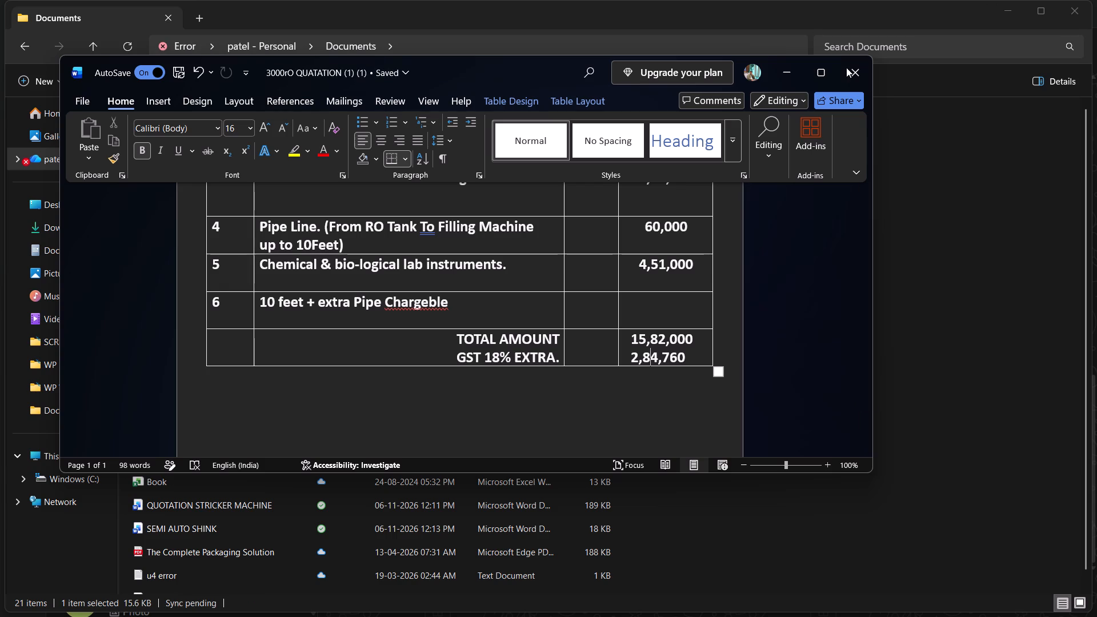
click(846, 67)
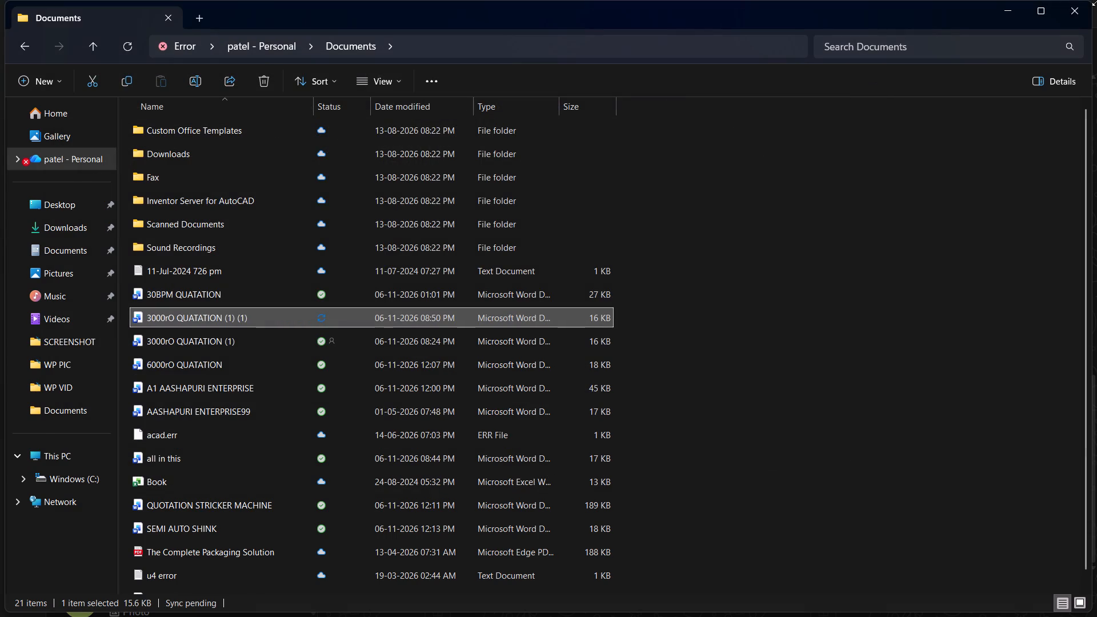
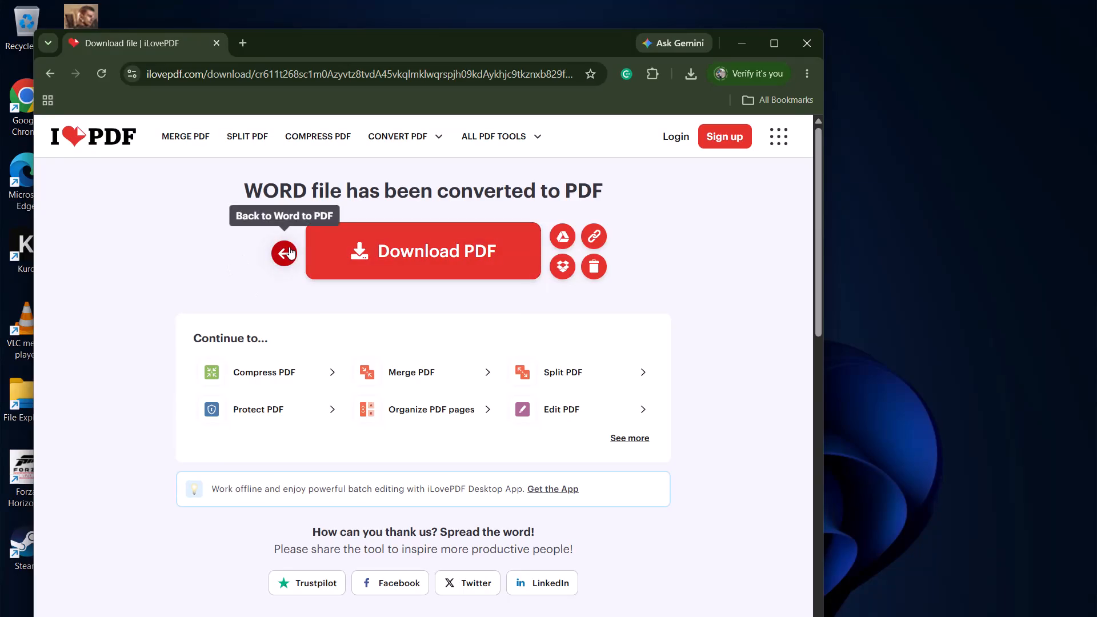
Convert the "3000rO QUATATION (1) (1)" document from the Documents folder with another Word to PDF conversion and download the PDF.
click(289, 247)
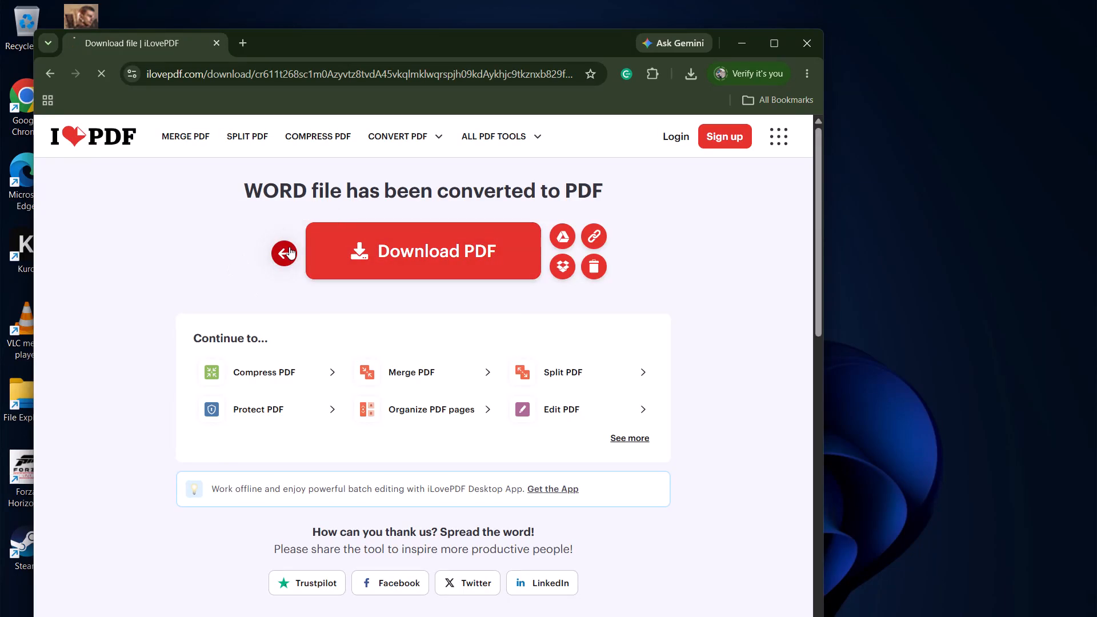
click(417, 311)
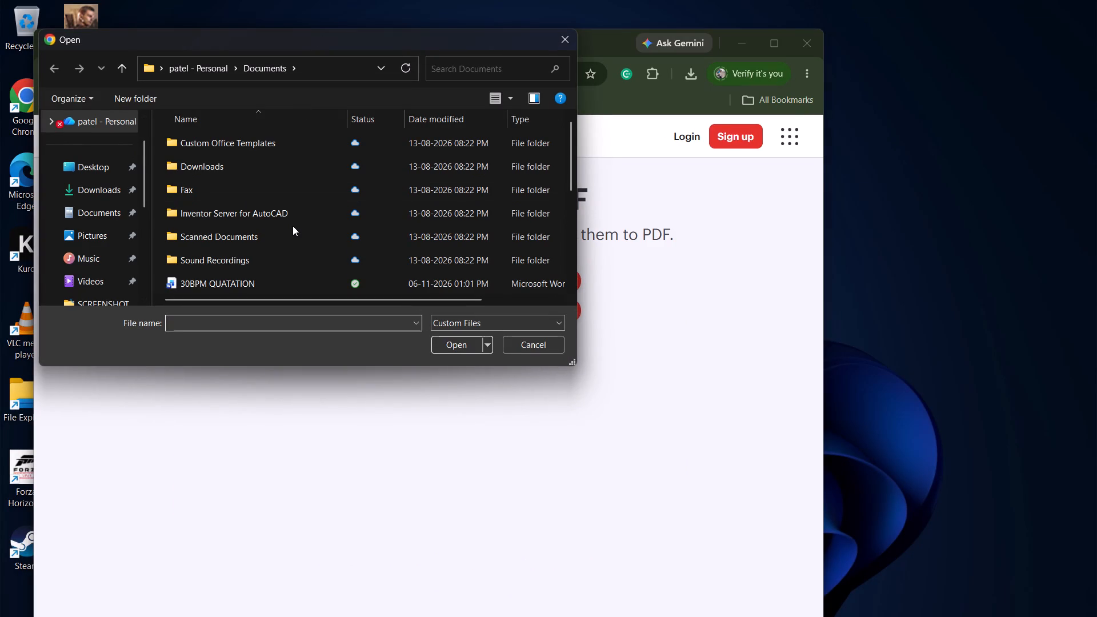
scroll(287, 245, down, 1)
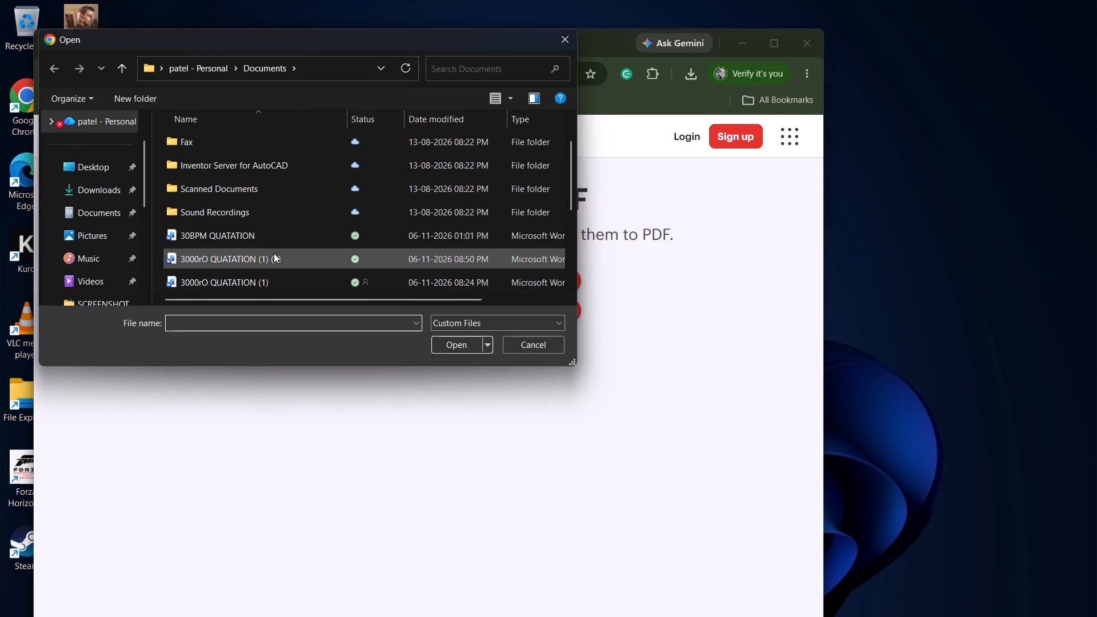
click(274, 253)
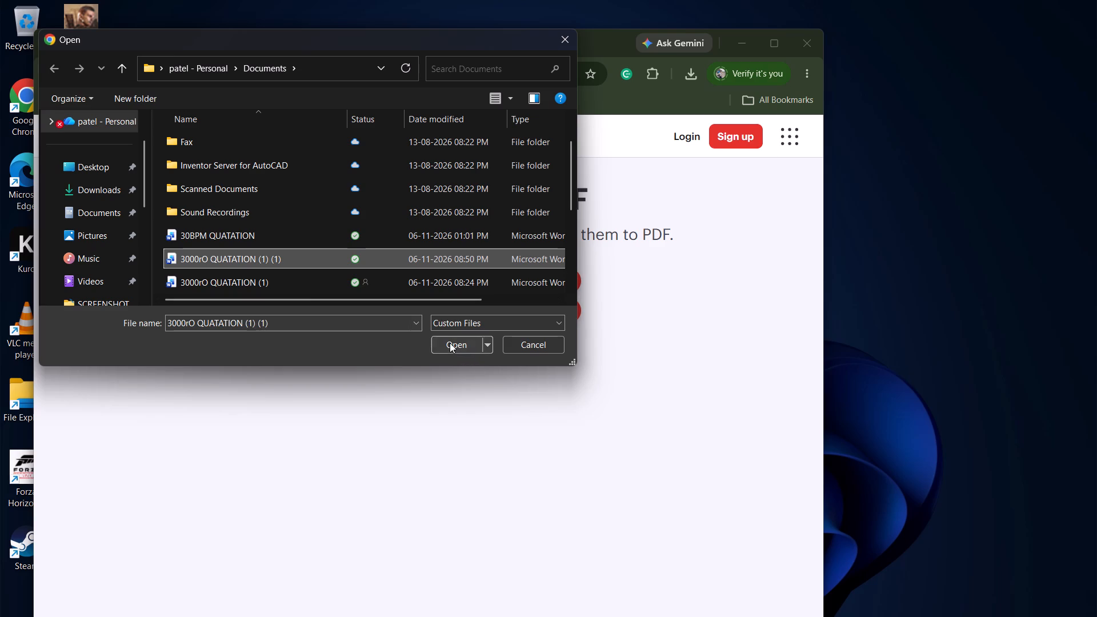
click(449, 343)
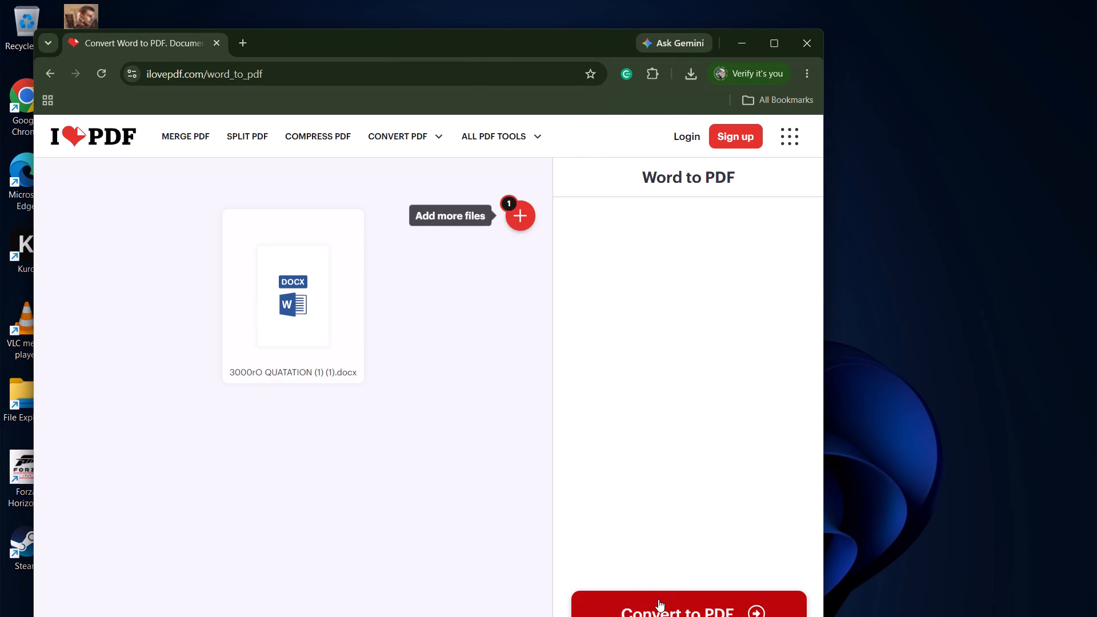
click(658, 599)
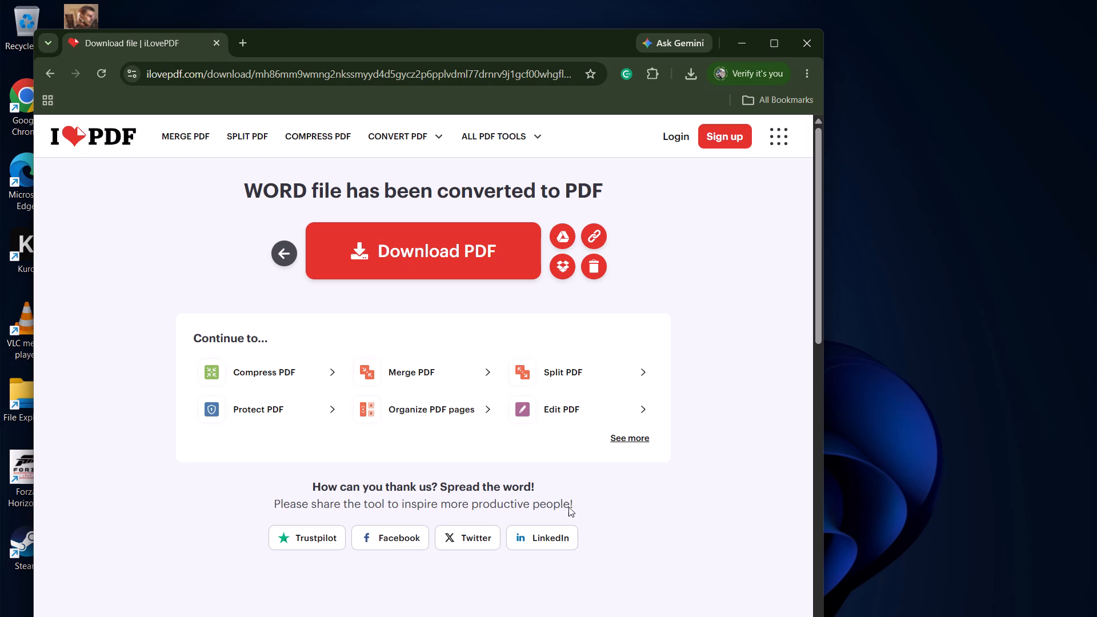
click(447, 269)
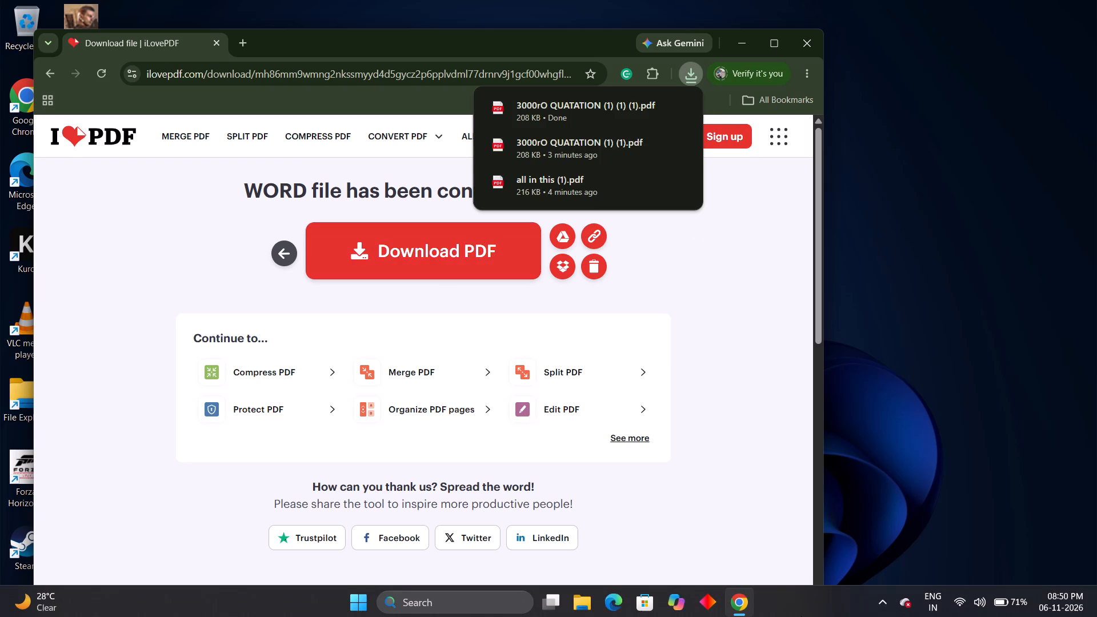
Open File Explorer and search the computer's apps for WhatsApp.
click(587, 600)
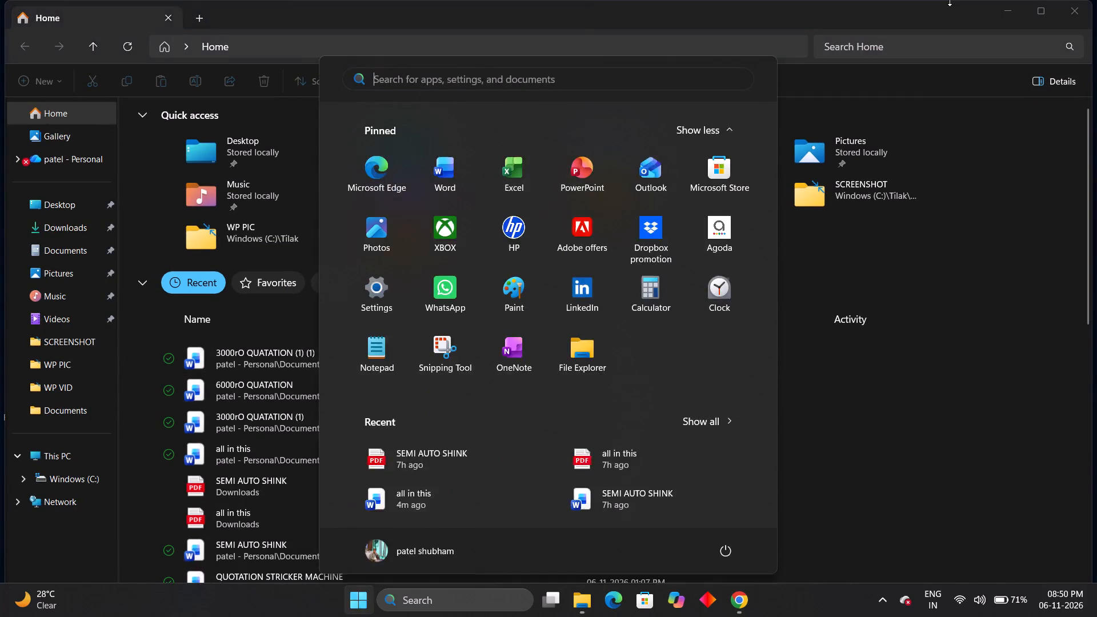
text(wha)
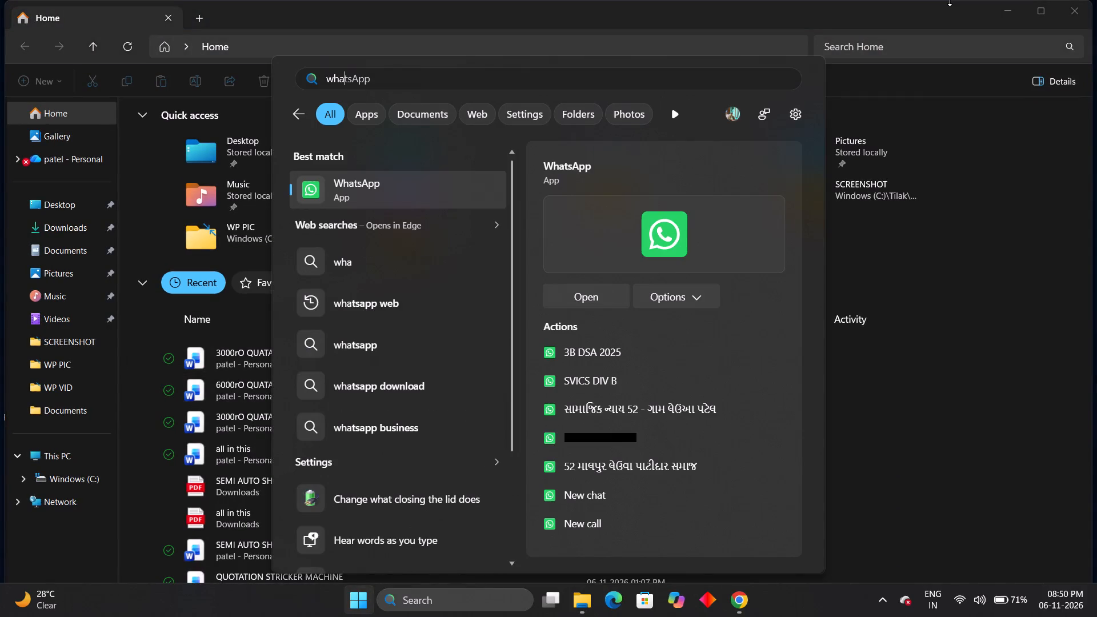
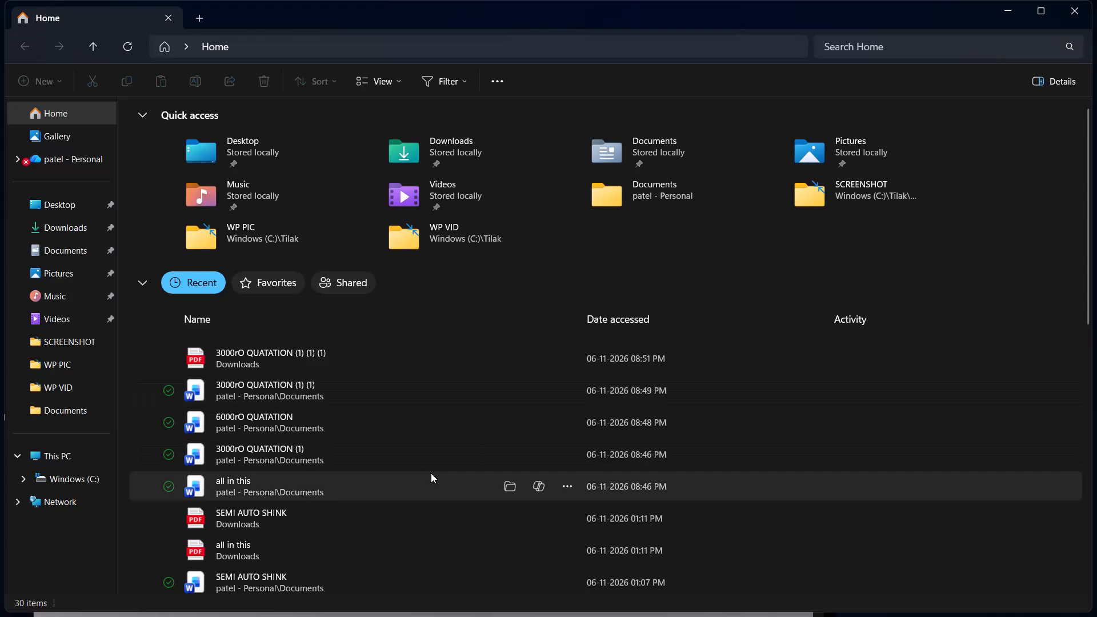
Open the "all in this" Word document from the recent files and maximize its window.
double_click(427, 475)
double_click(427, 475)
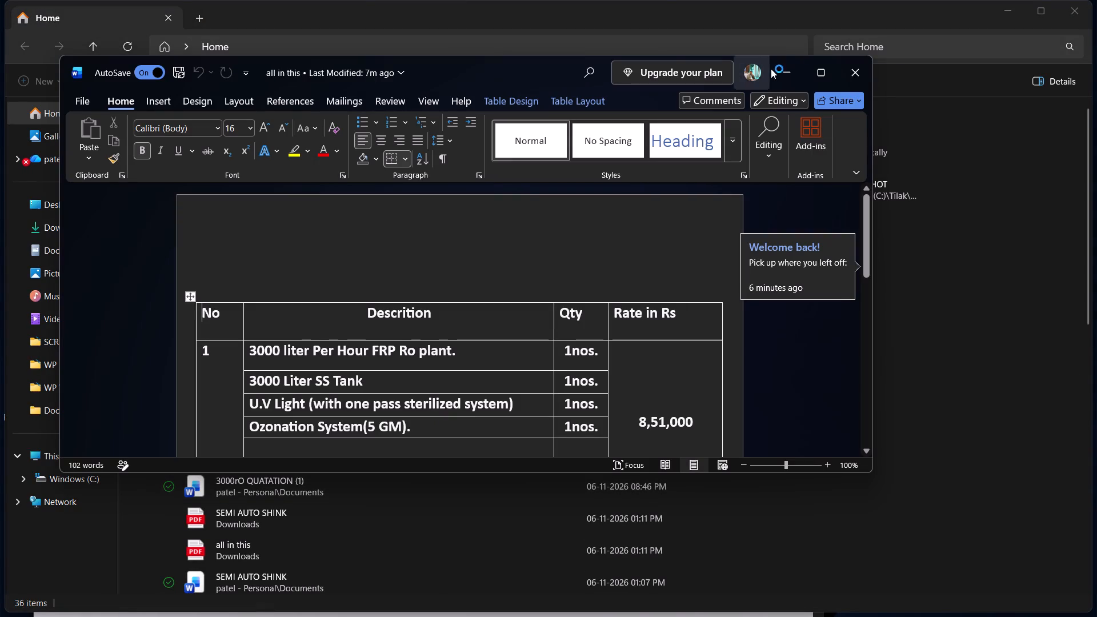
click(826, 72)
Change the row 2 description in the quotation table to 60BPM/1000ML and save the document.
scroll(685, 255, up, 1)
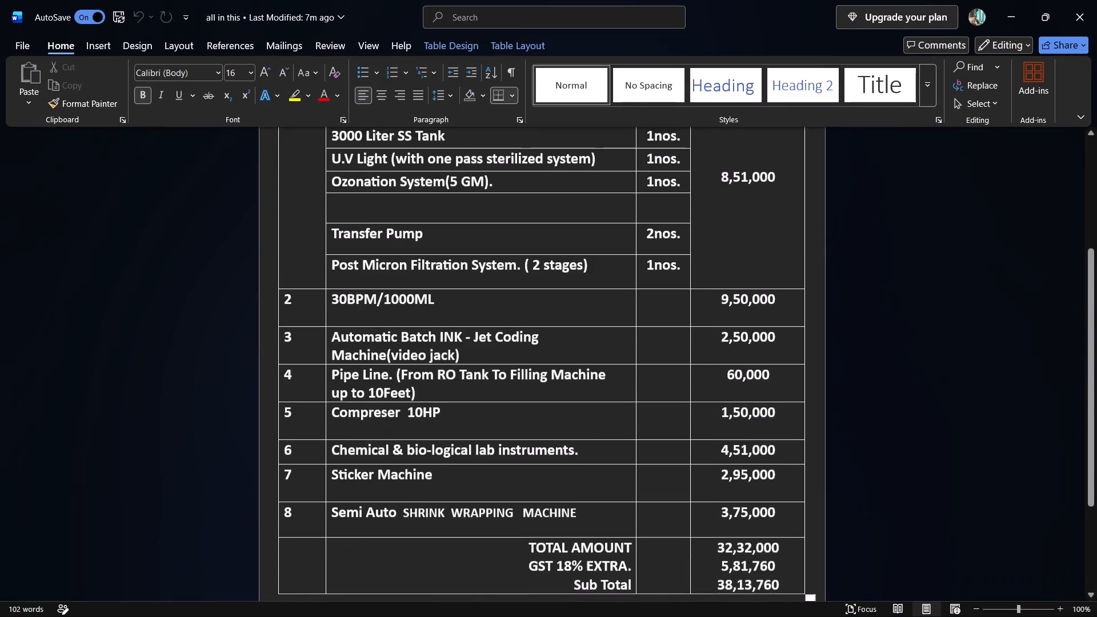
scroll(685, 255, up, 1)
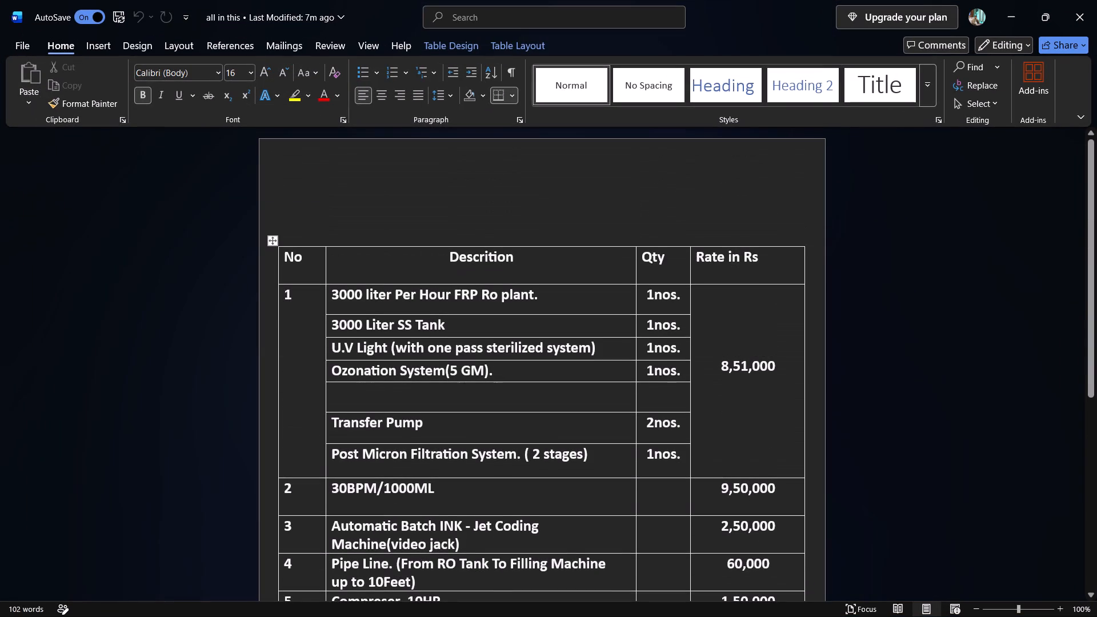
click(339, 487)
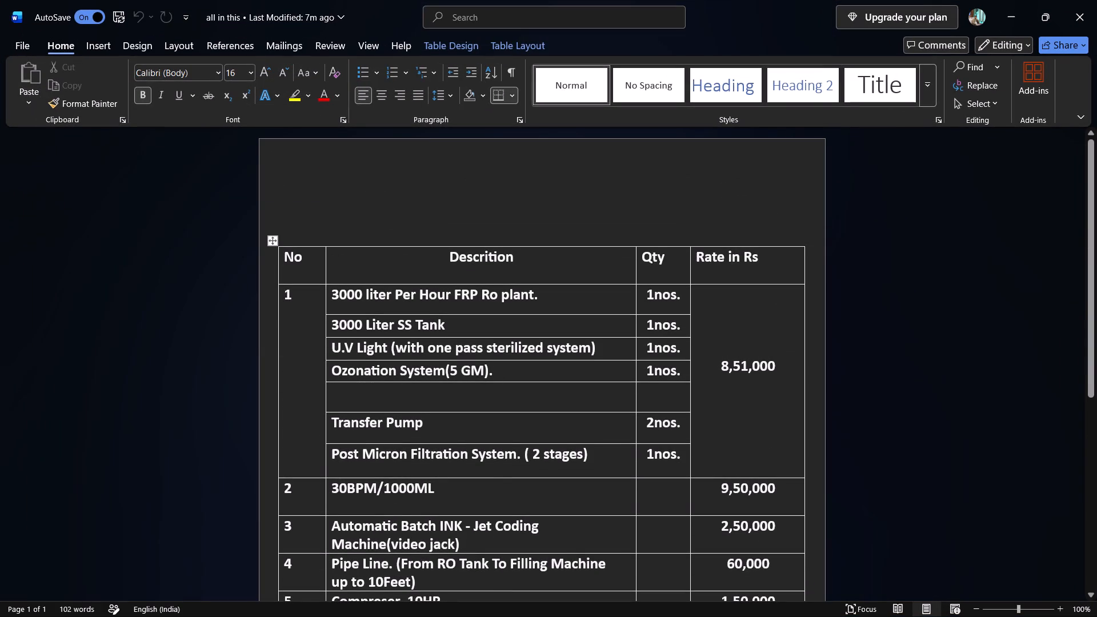
key(BackSpace)
key(6)
key(ctrl+s)
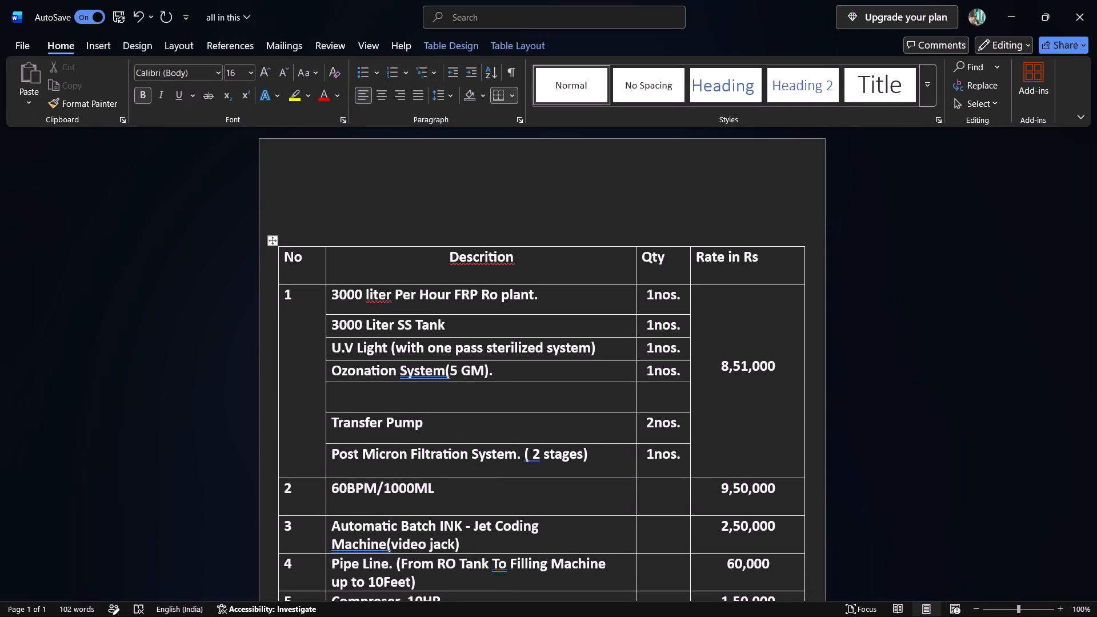
key(ctrl+s)
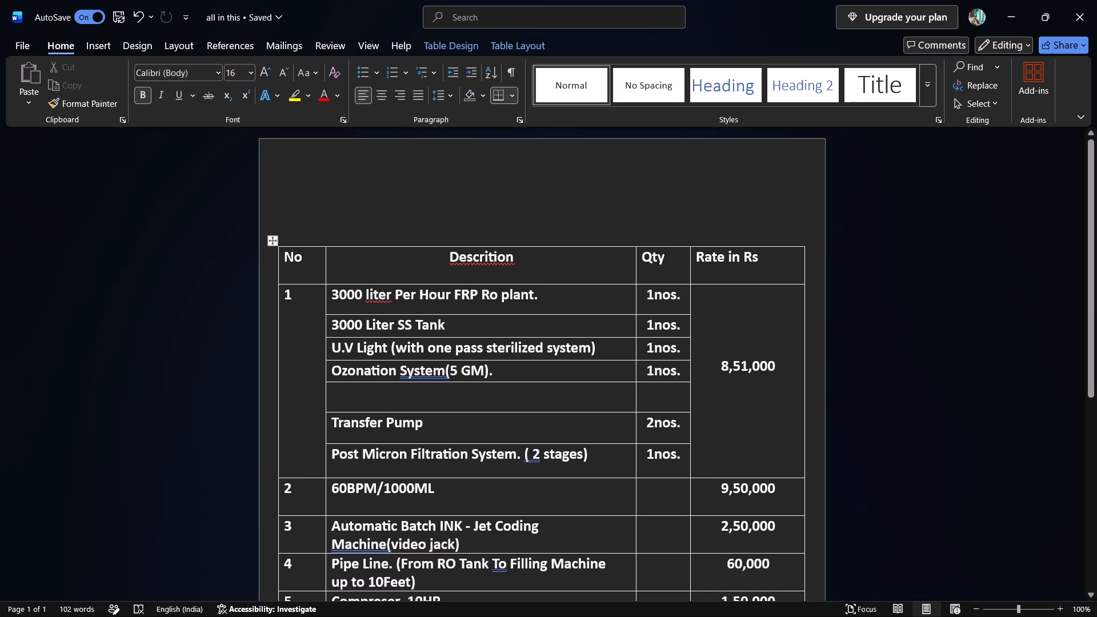
Set the rate for the 60BPM/1000ML row to 13,51,000 and save the document.
click(728, 488)
key(BackSpace)
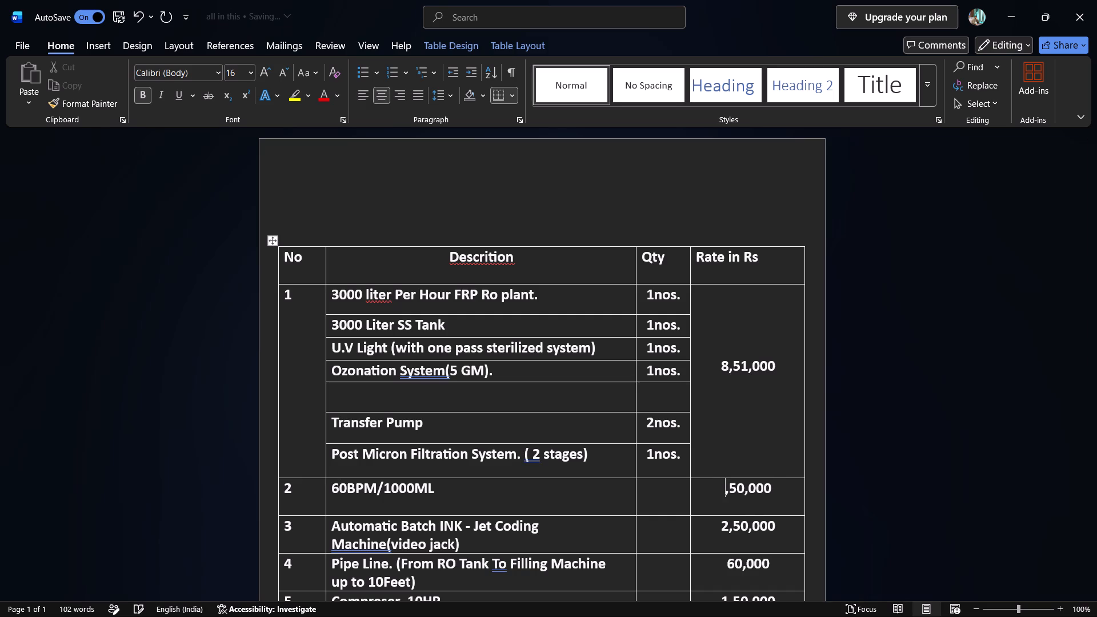
text(13)
key(Right)
key(Right)
key(Right)
key(BackSpace)
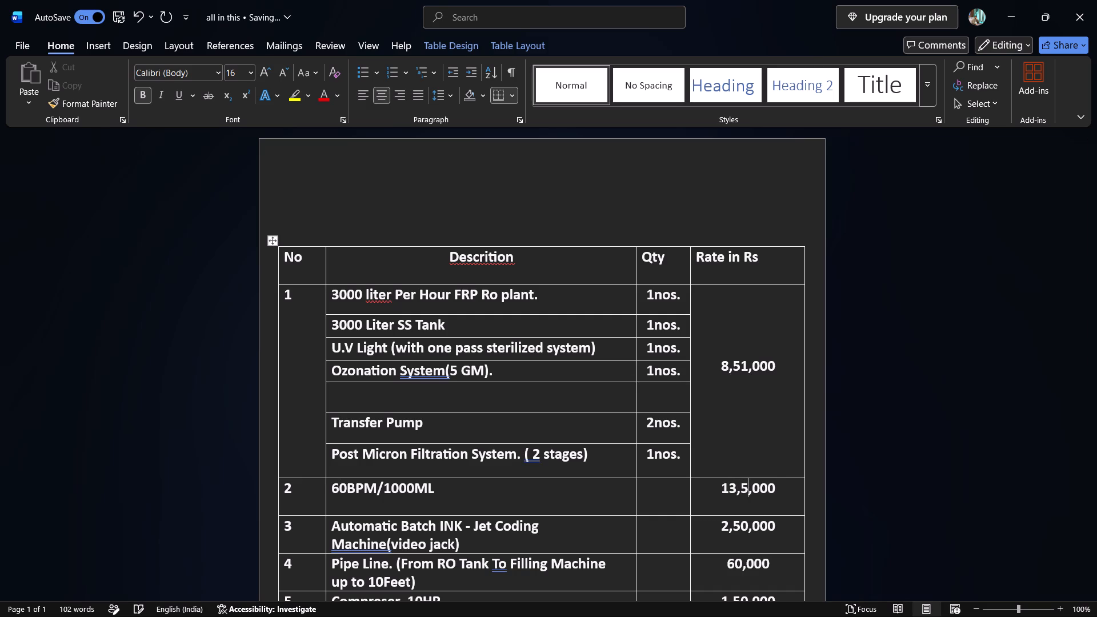
key(1)
key(ctrl+s)
key(ctrl+s)
scroll(728, 488, down, 1)
scroll(728, 488, up, 1)
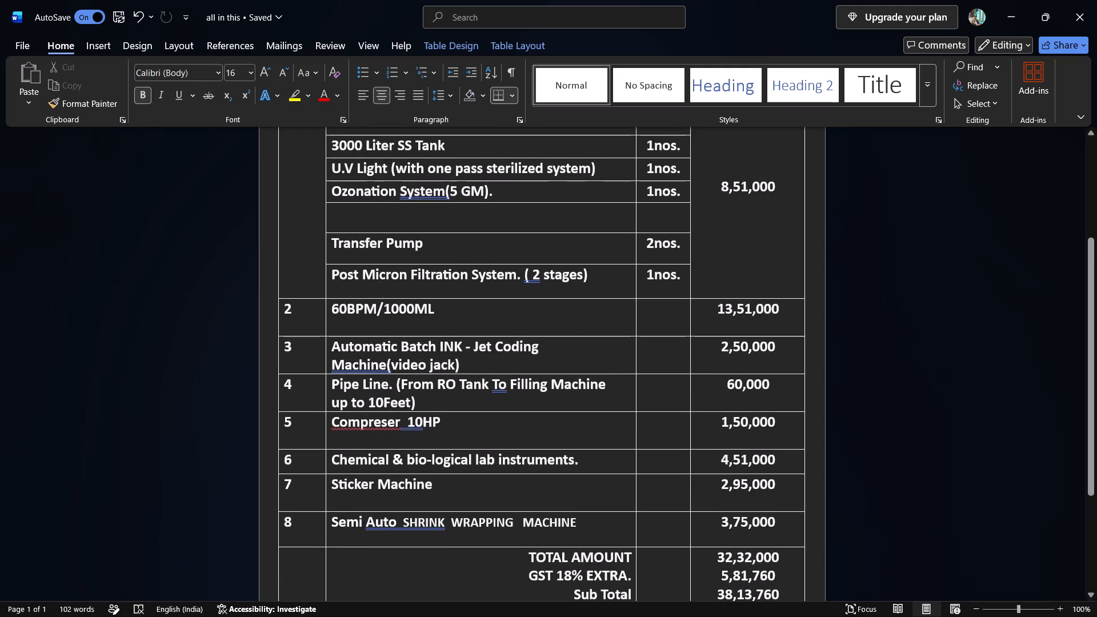
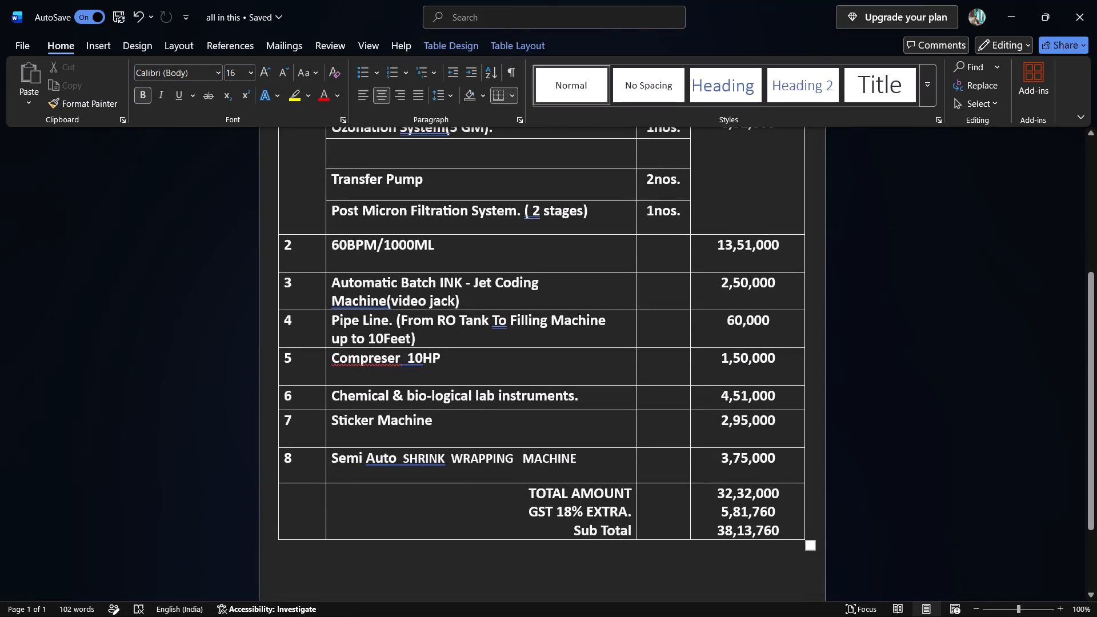
Set the TOTAL AMOUNT in the quotation table to 37,83,000.
click(734, 493)
key(BackSpace)
key(7)
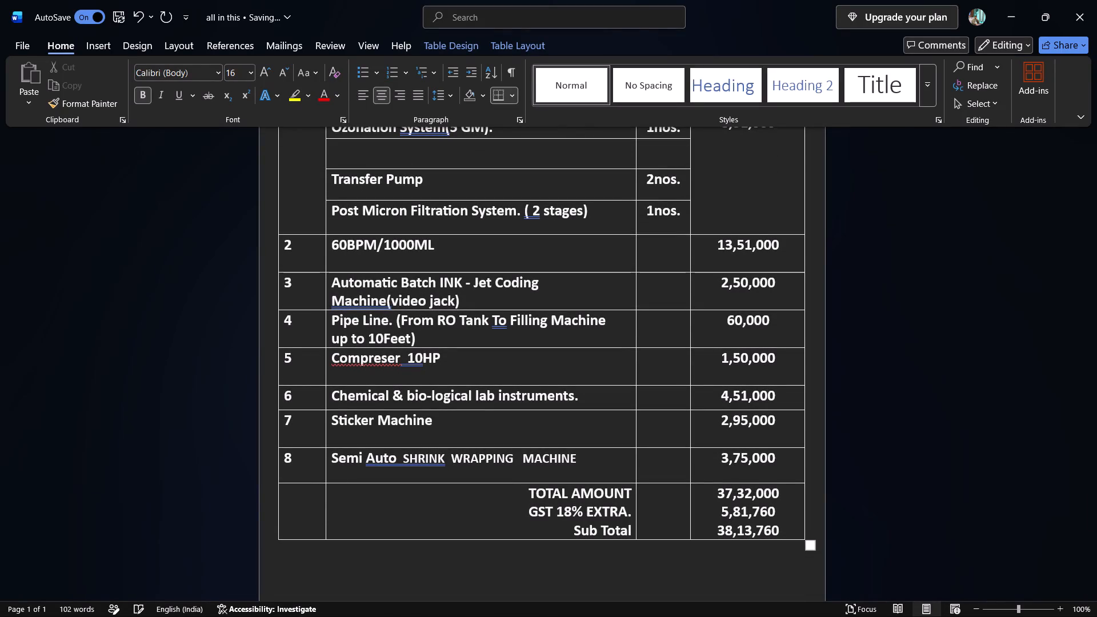
key(Right)
key(Right)
key(BackSpace)
key(8)
key(Right)
key(BackSpace)
key(3)
Clear the existing GST 18% EXTRA amount below the total, leaving its line empty.
key(Right)
key(Right)
key(Down)
key(Right)
key(BackSpace)
key(BackSpace)
key(BackSpace)
key(BackSpace)
key(BackSpace)
key(BackSpace)
key(BackSpace)
key(BackSpace)
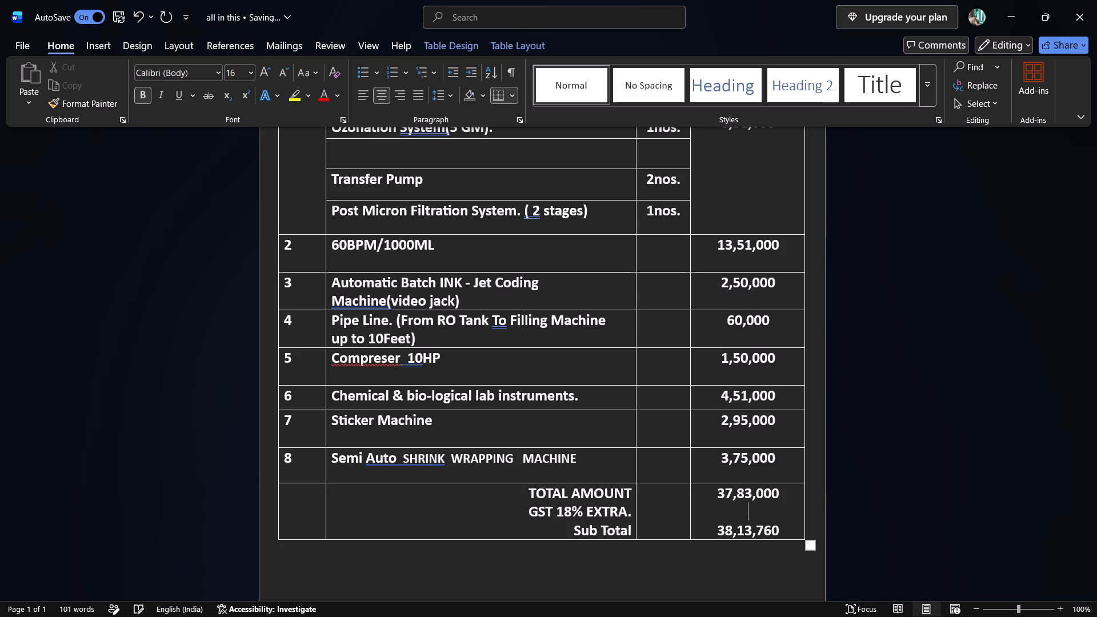
key(4)
key(comma)
key(BackSpace)
key(BackSpace)
Replace the Sub Total amount at the bottom of the quotation table with 44,60,940.
key(Right)
key(Delete)
key(Delete)
key(Delete)
key(Delete)
key(Delete)
key(Delete)
key(Delete)
key(Delete)
key(Delete)
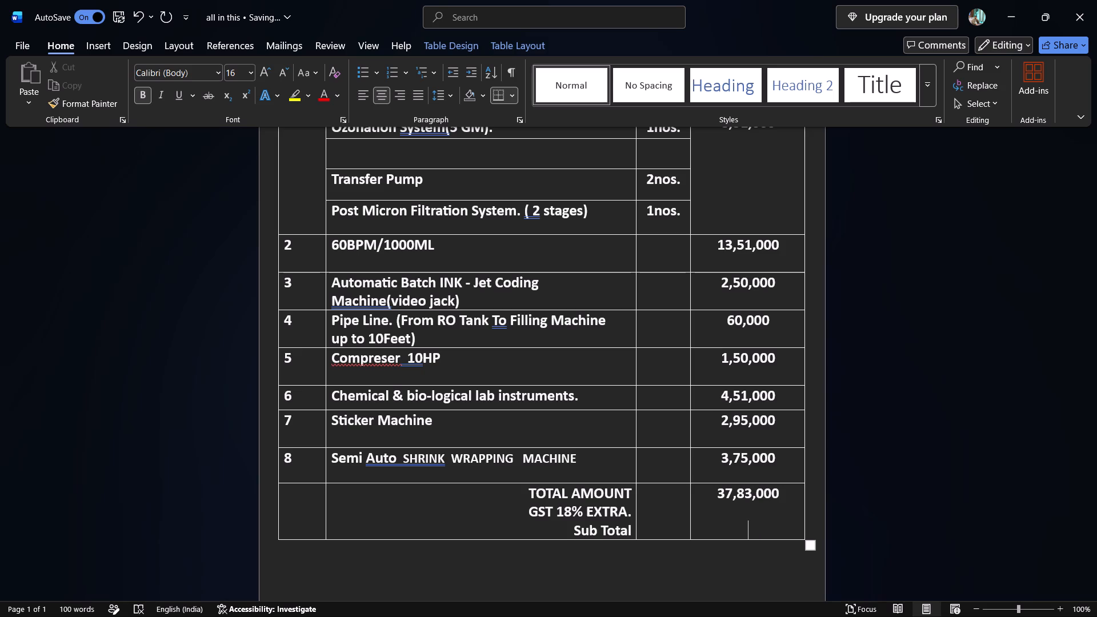
text(44)
key(comma)
text(60)
text(,940)
Enter 6,80,940 as the GST 18% EXTRA amount and save the document.
key(Up)
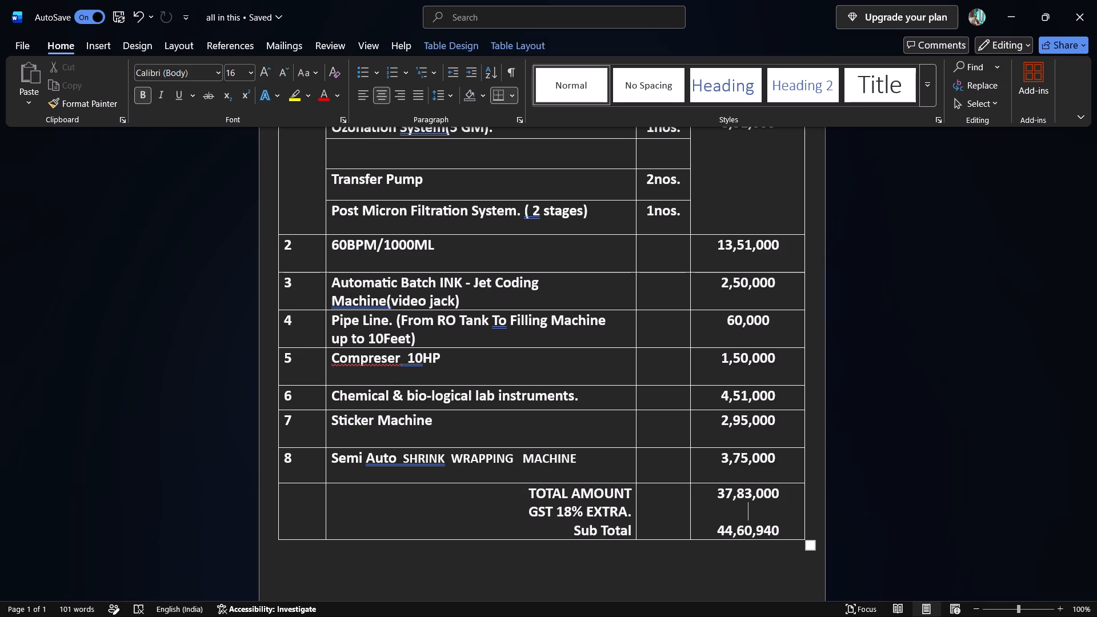
text(6,80,)
text(940)
key(ctrl+s)
key(ctrl+s)
key(ctrl+s)
key(ctrl+s)
key(ctrl+s)
key(ctrl+s)
key(ctrl+s)
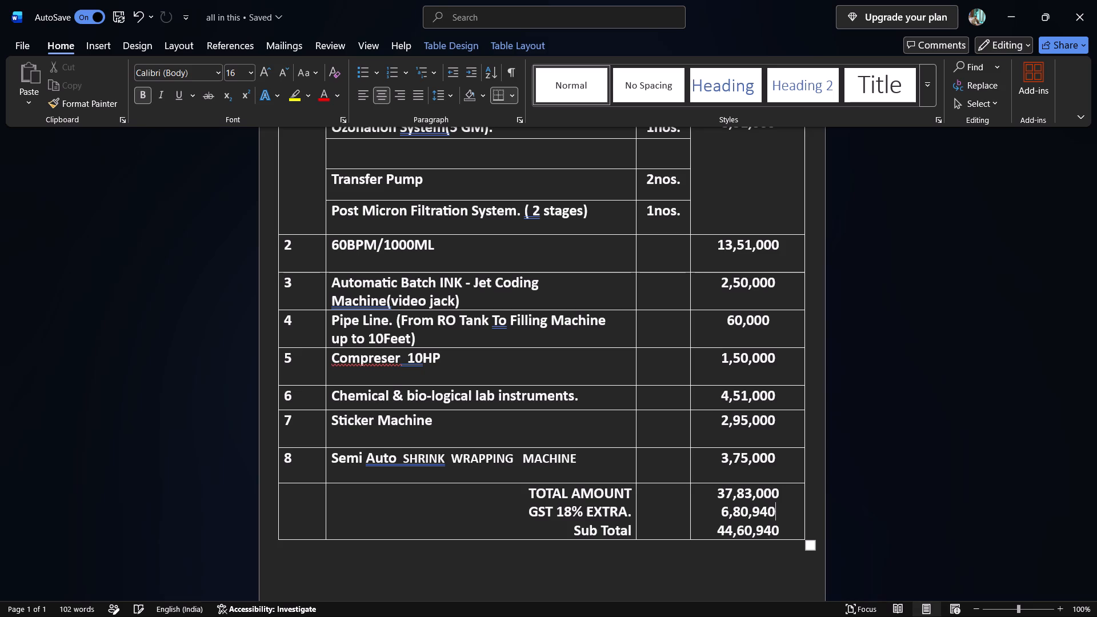
key(ctrl+s)
key(ctrl+s)
key(ctrl+s)
key(ctrl+s)
key(ctrl+s)
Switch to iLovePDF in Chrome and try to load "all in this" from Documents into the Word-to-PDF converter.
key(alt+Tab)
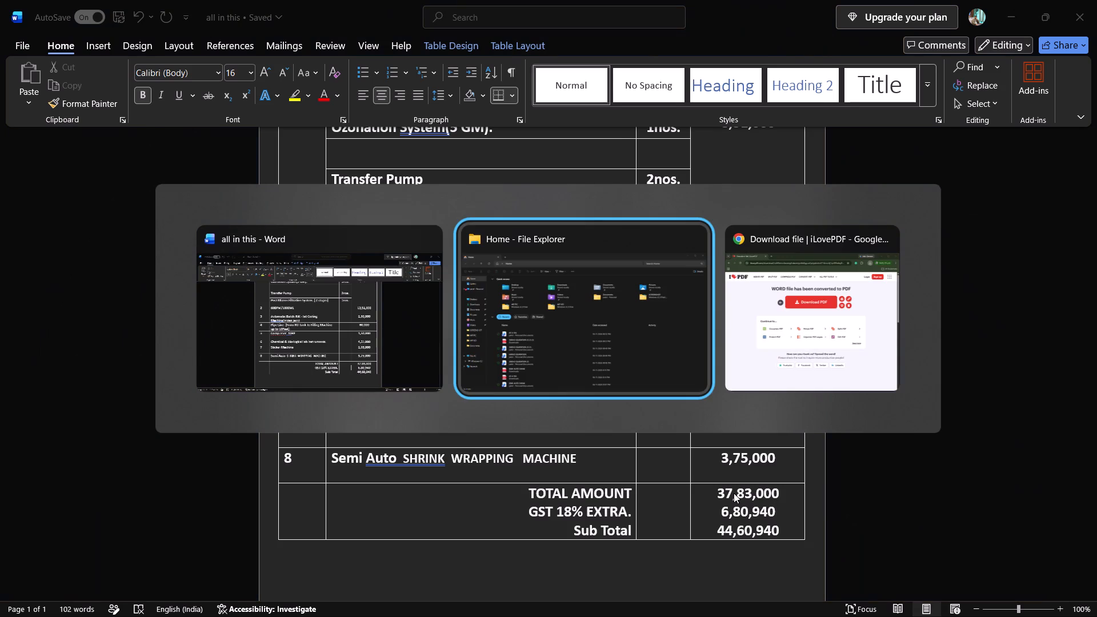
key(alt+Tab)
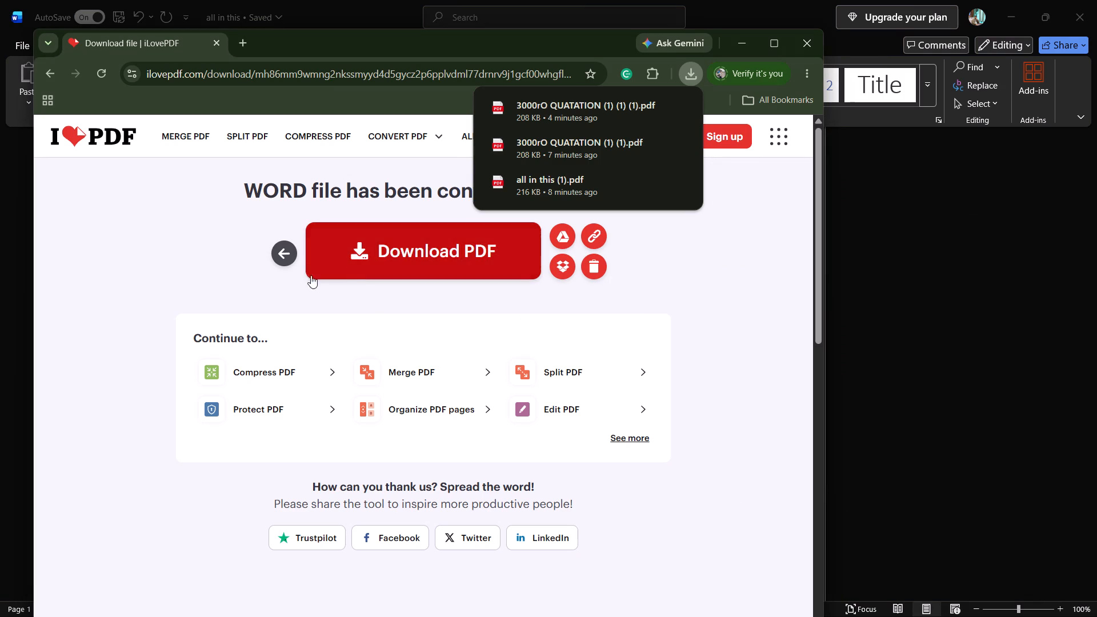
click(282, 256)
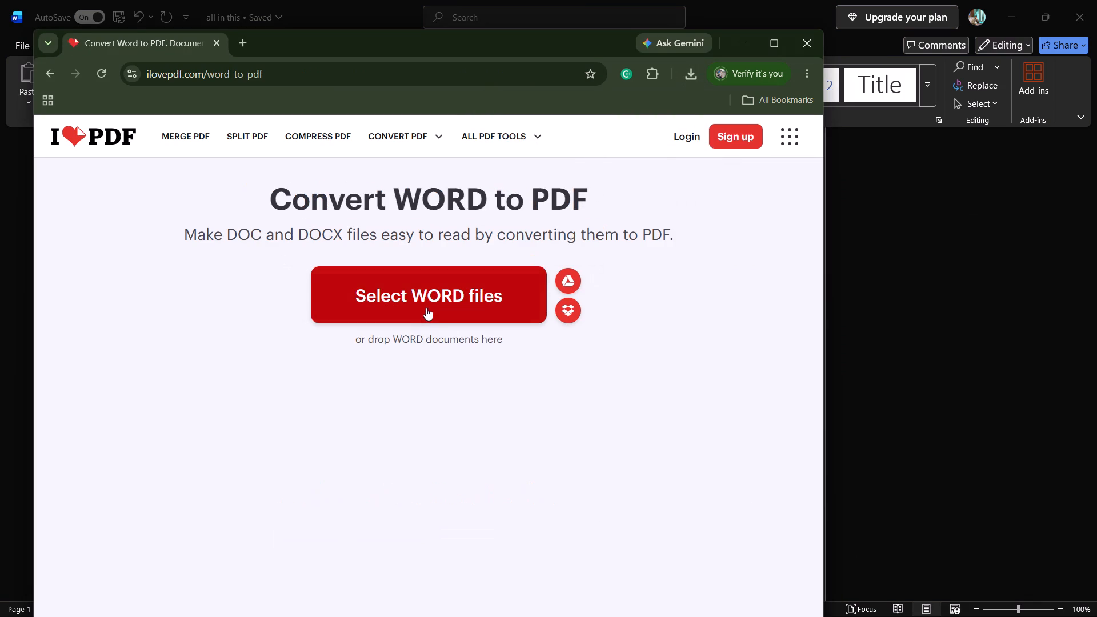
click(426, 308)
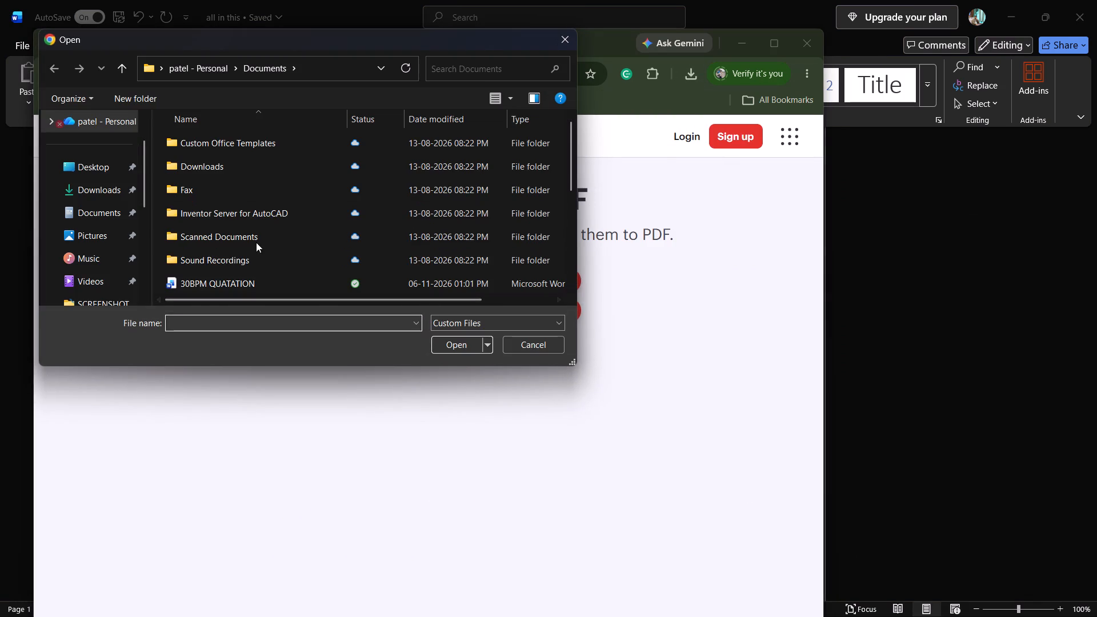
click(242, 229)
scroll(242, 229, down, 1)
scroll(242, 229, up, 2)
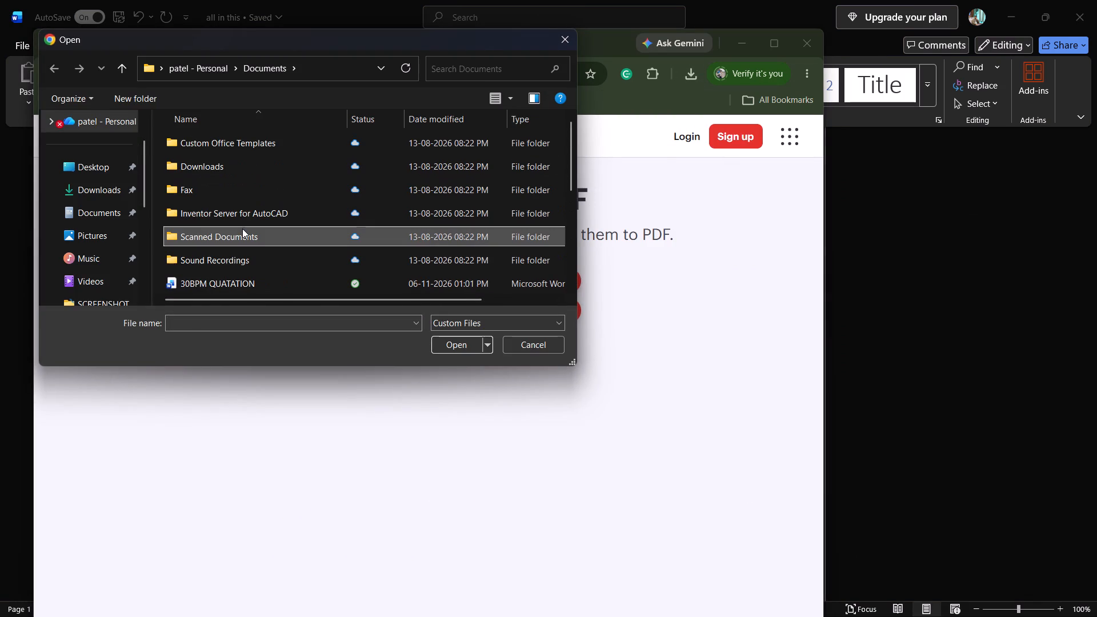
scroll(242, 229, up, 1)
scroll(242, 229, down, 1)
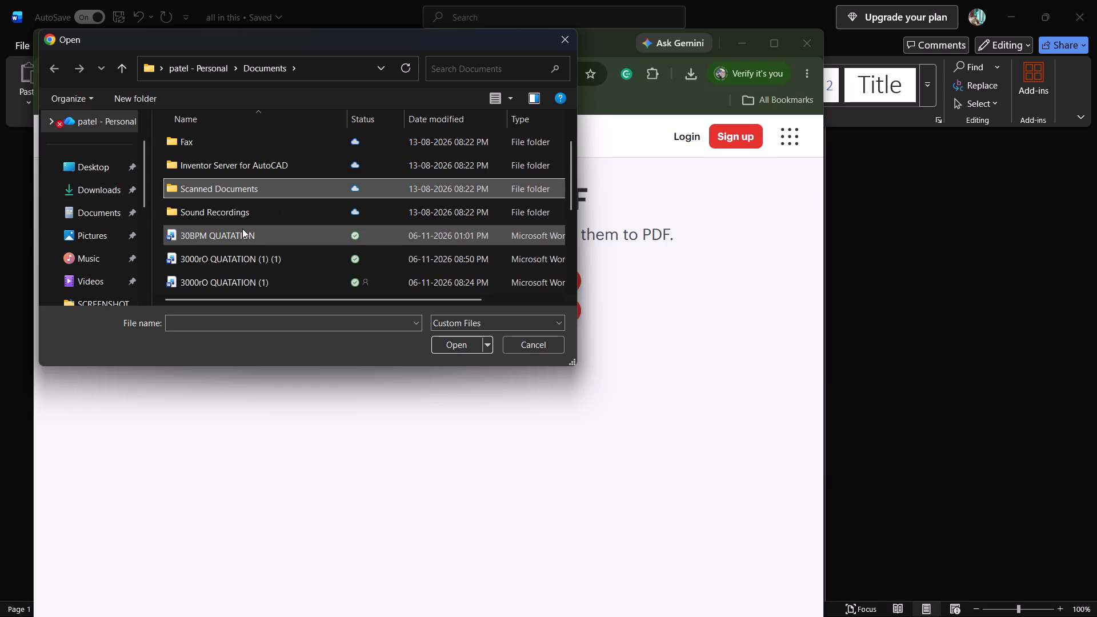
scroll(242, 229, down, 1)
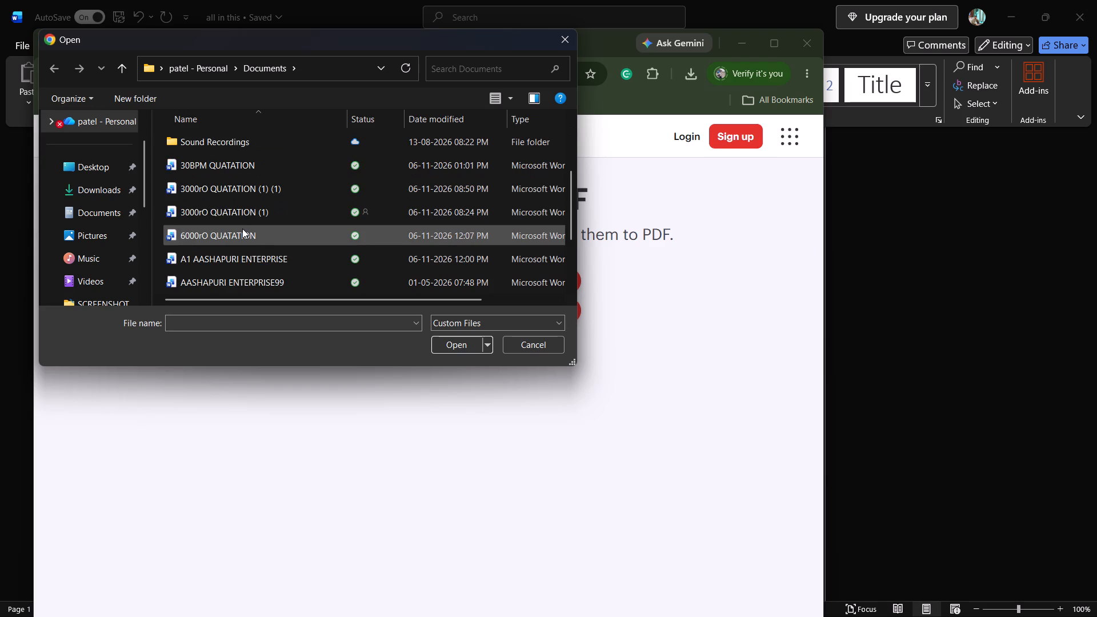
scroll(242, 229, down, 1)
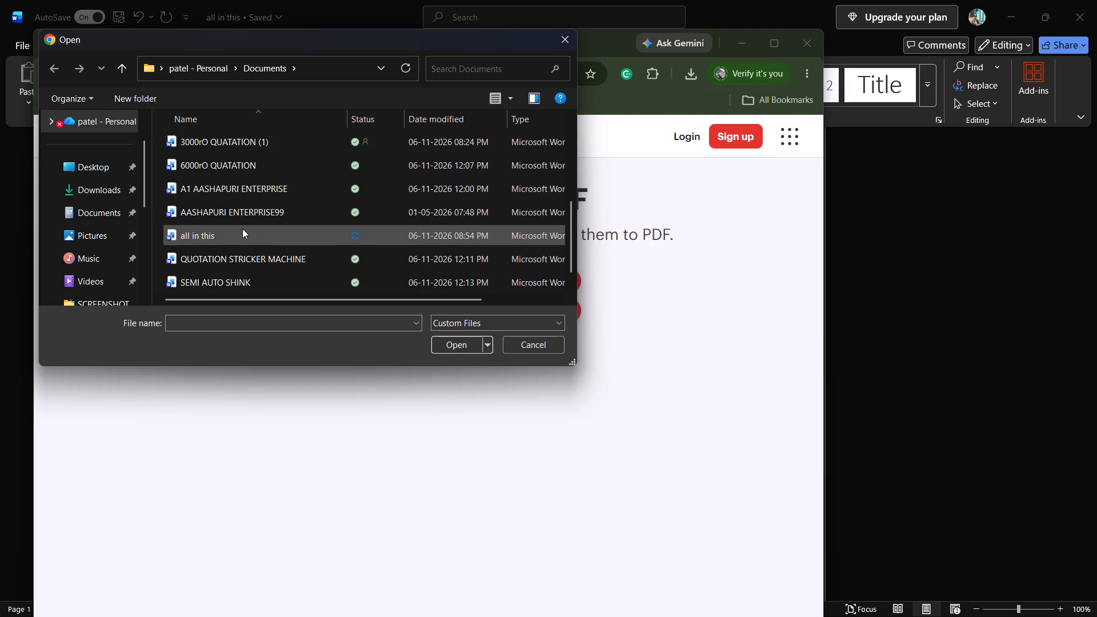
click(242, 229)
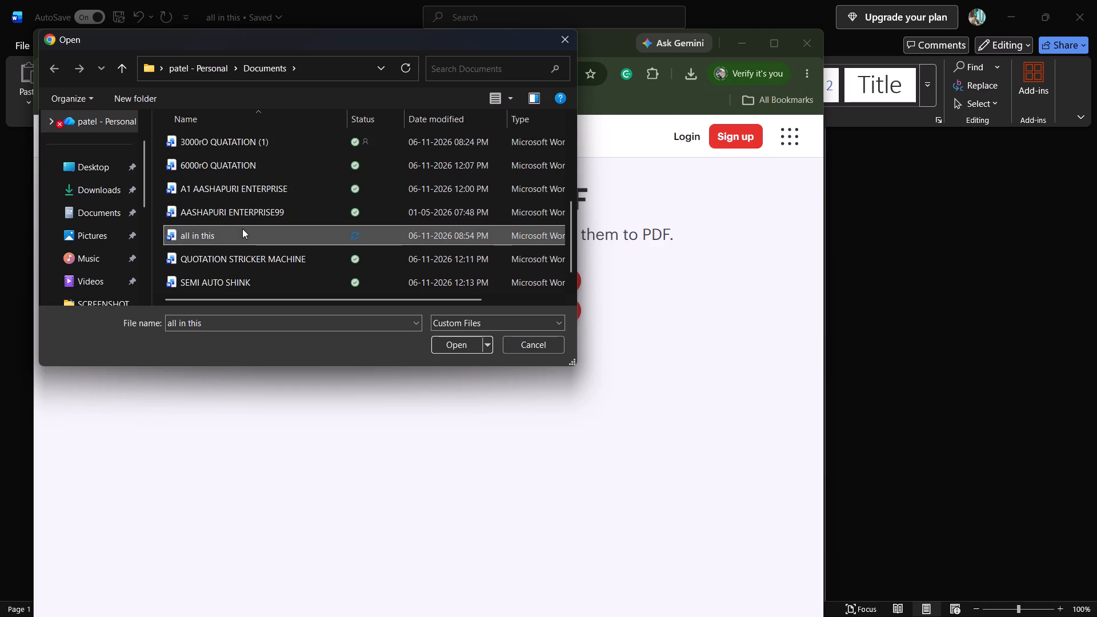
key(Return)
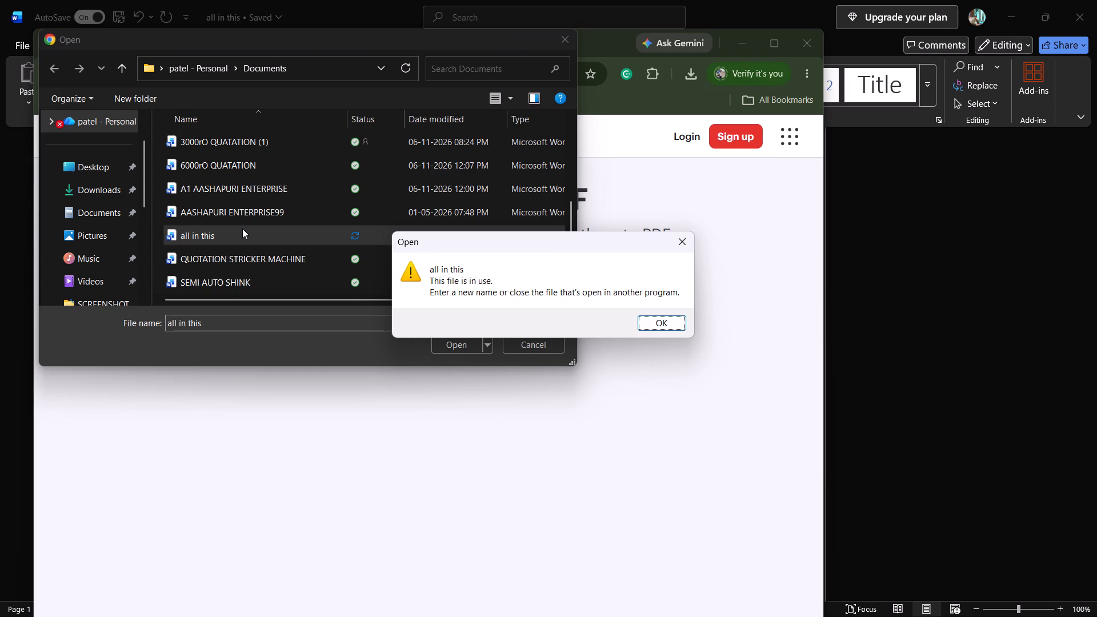
Switch back to Word and copy the entire contents of the updated "all in this" document.
click(764, 610)
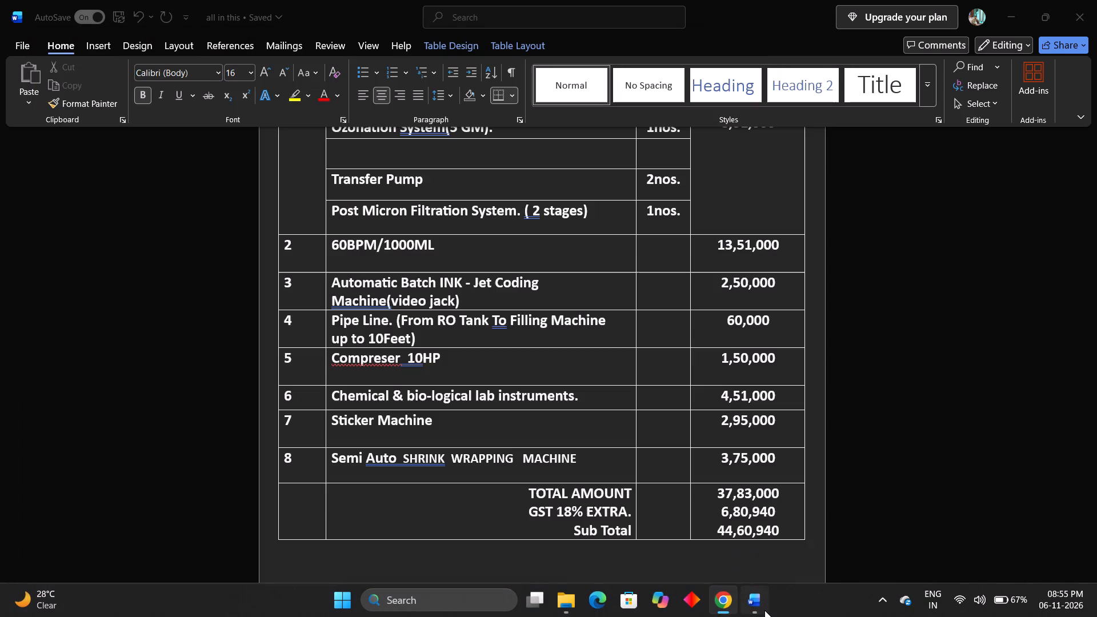
key(ctrl+a)
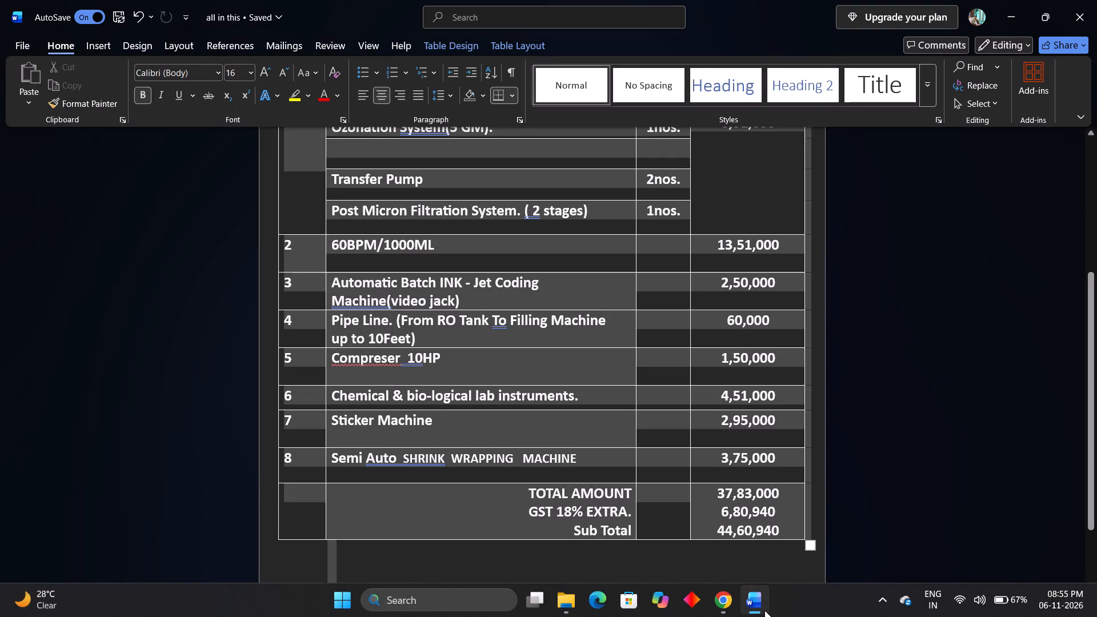
key(ctrl+a)
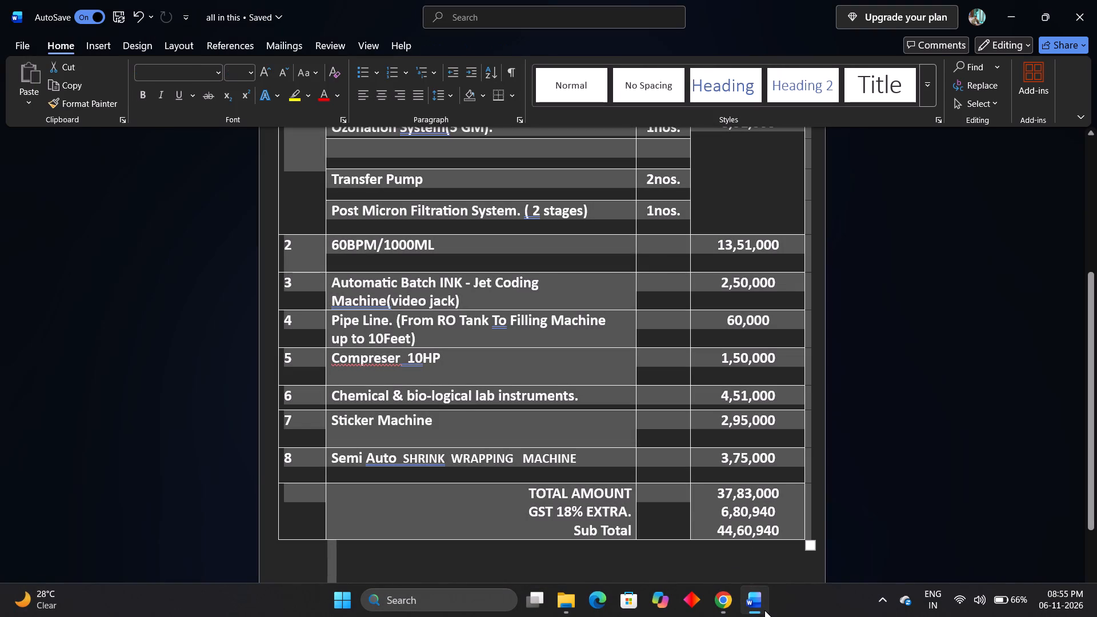
key(ctrl+c)
key(ctrl+c)
key(ctrl+c)
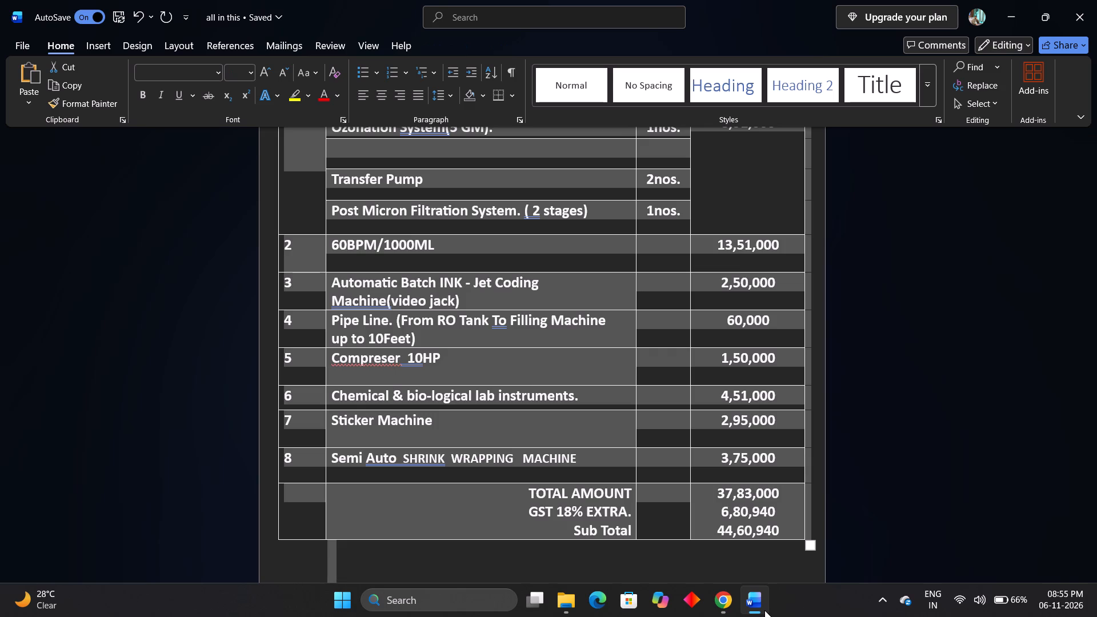
Undo all the recent edits in "all in this", including the row 2 description and rate, total, GST and subtotal.
click(915, 484)
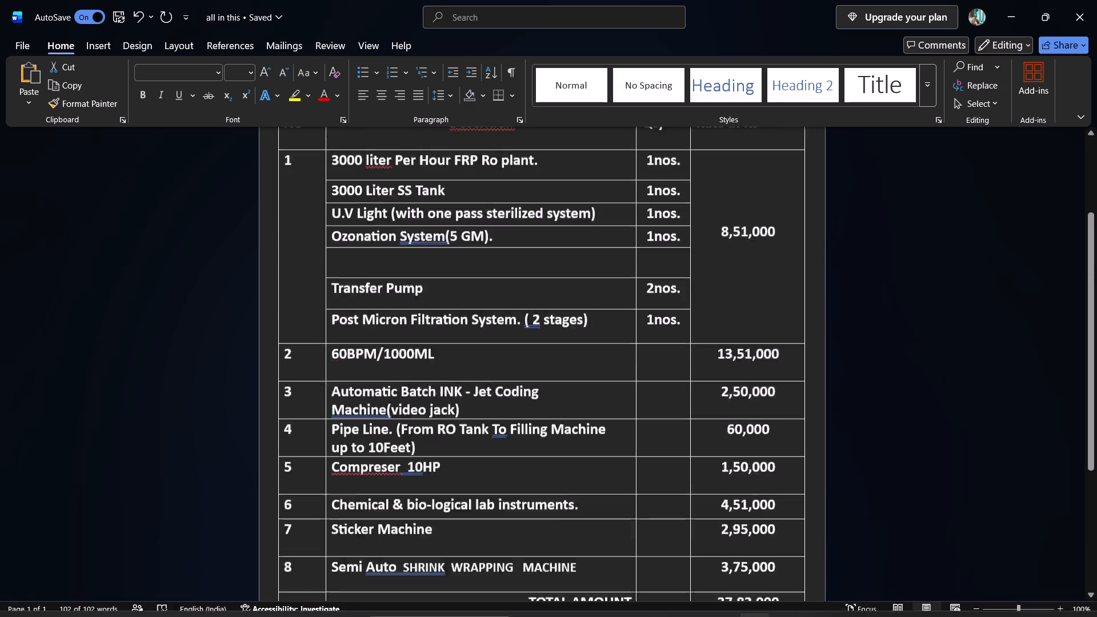
key(ctrl+z)
key(ctrl+z)
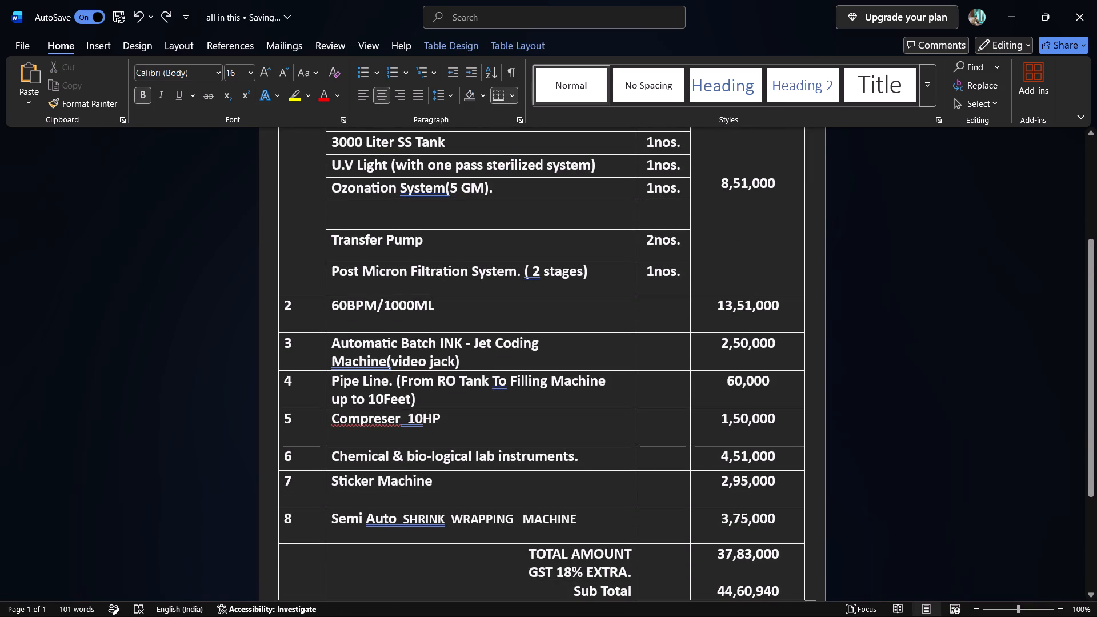
key(ctrl+z)
key(ctrl+z)
key(ctrl+z)
key(ctrl+z)
key(ctrl+z)
key(ctrl+z)
key(ctrl+z)
key(ctrl+z)
key(ctrl+z)
key(ctrl+z)
key(ctrl+z)
key(ctrl+z)
key(ctrl+z)
key(ctrl+z)
key(ctrl+z)
key(ctrl+z)
key(ctrl+z)
key(ctrl+z)
key(ctrl+z)
key(ctrl+z)
key(ctrl+z)
key(ctrl+z)
key(ctrl+z)
key(ctrl+z)
key(ctrl+z)
key(ctrl+z)
key(ctrl+z)
key(ctrl+z)
key(ctrl+z)
key(ctrl+z)
key(ctrl+z)
key(ctrl+z)
key(ctrl+z)
key(ctrl+z)
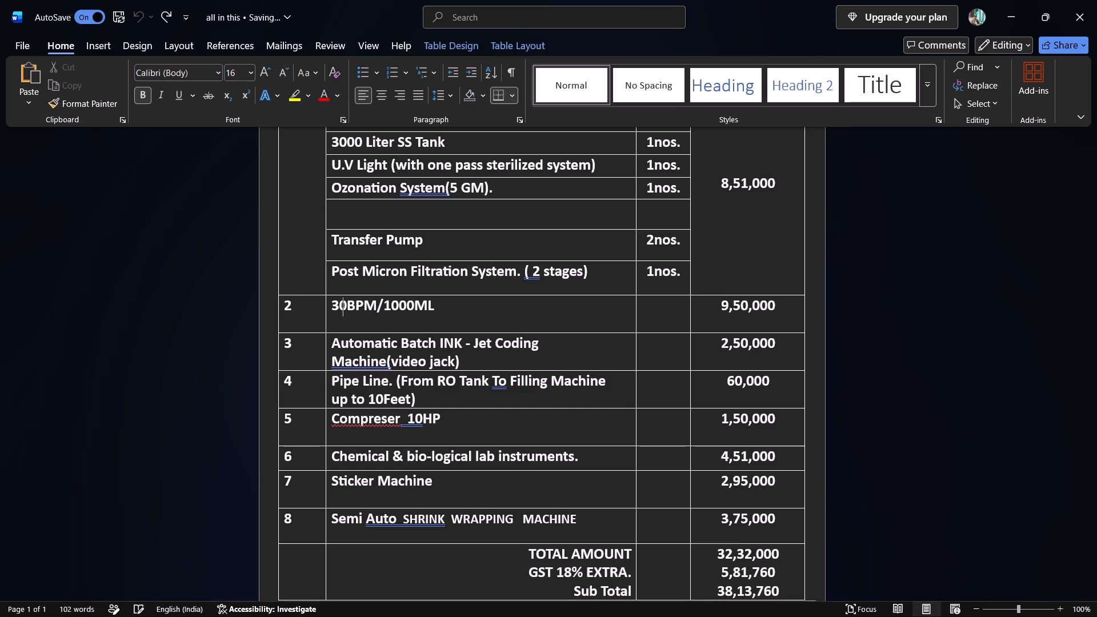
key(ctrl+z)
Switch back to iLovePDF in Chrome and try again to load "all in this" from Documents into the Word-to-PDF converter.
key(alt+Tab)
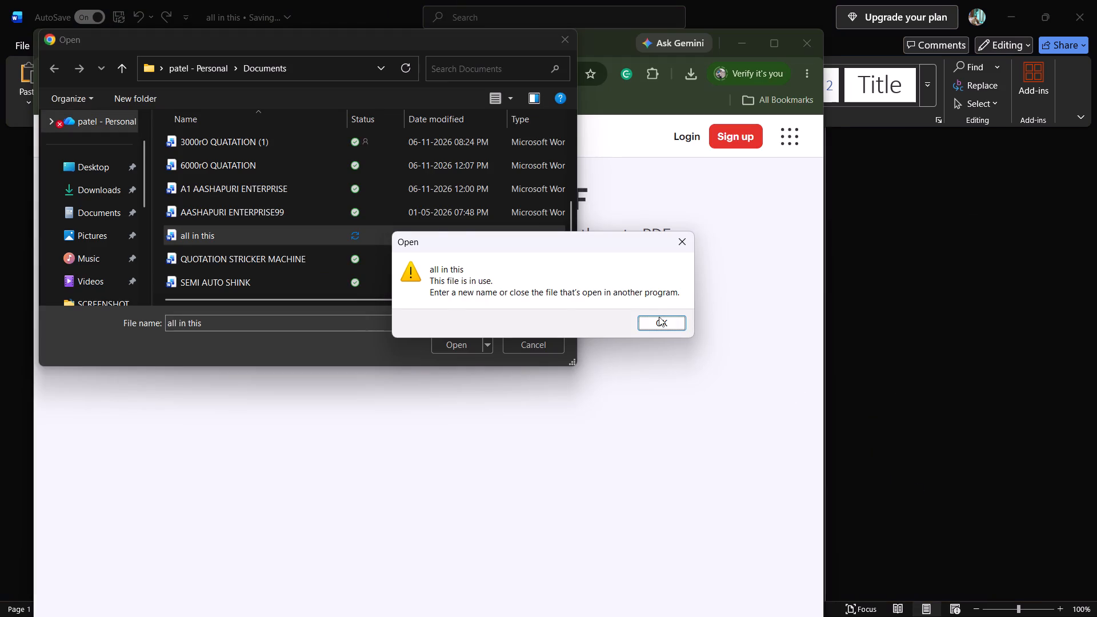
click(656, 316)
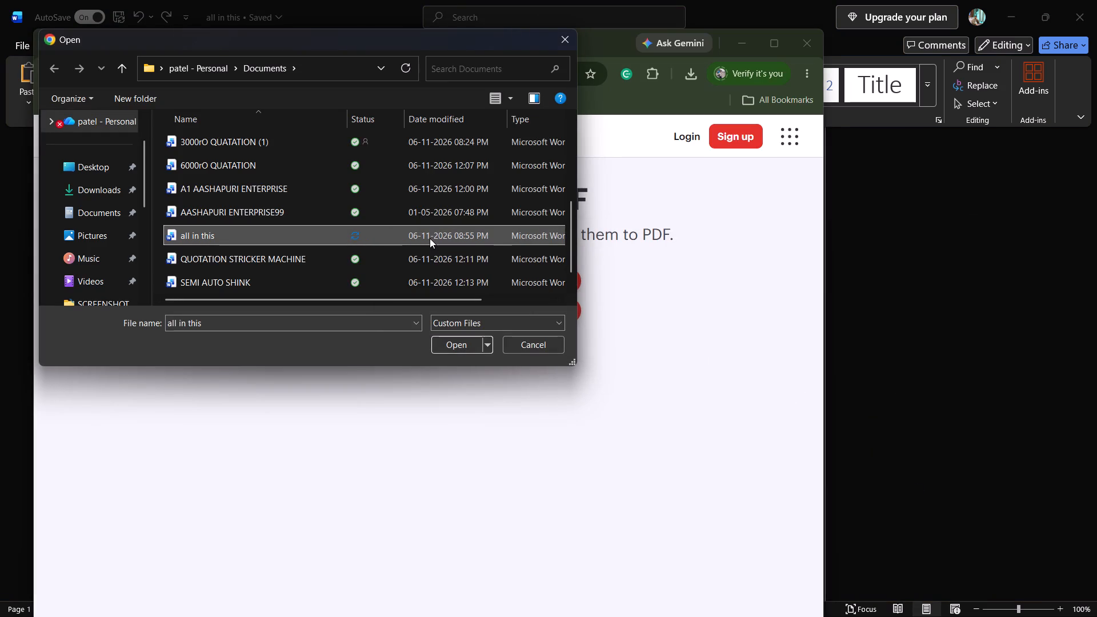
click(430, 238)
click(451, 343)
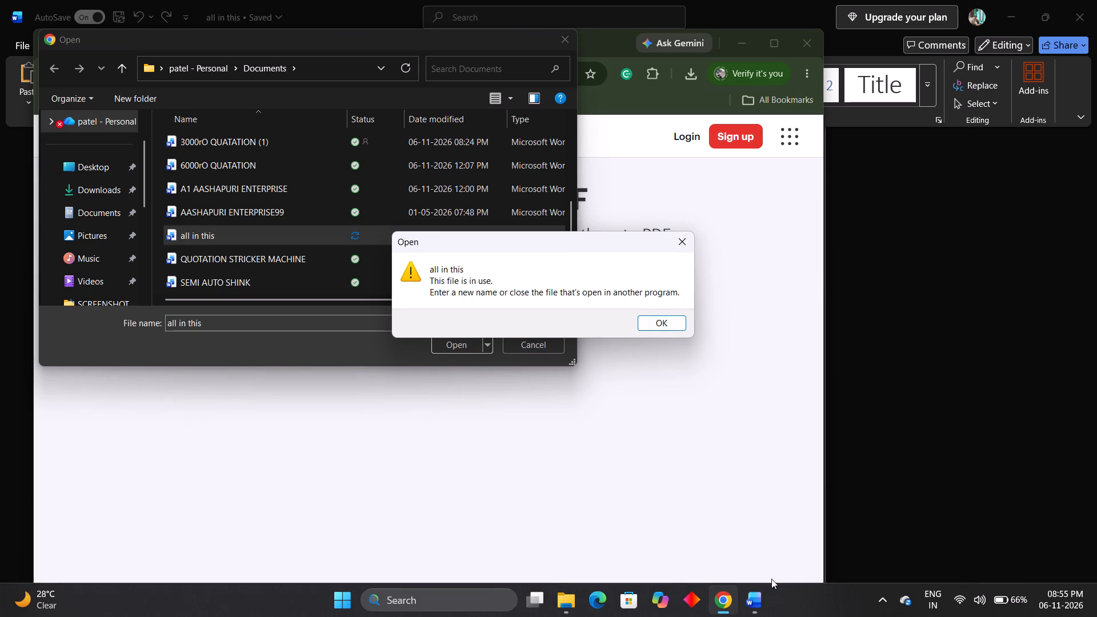
Close the "all in this" document in Word and load the file into iLovePDF's Word-to-PDF converter.
click(810, 474)
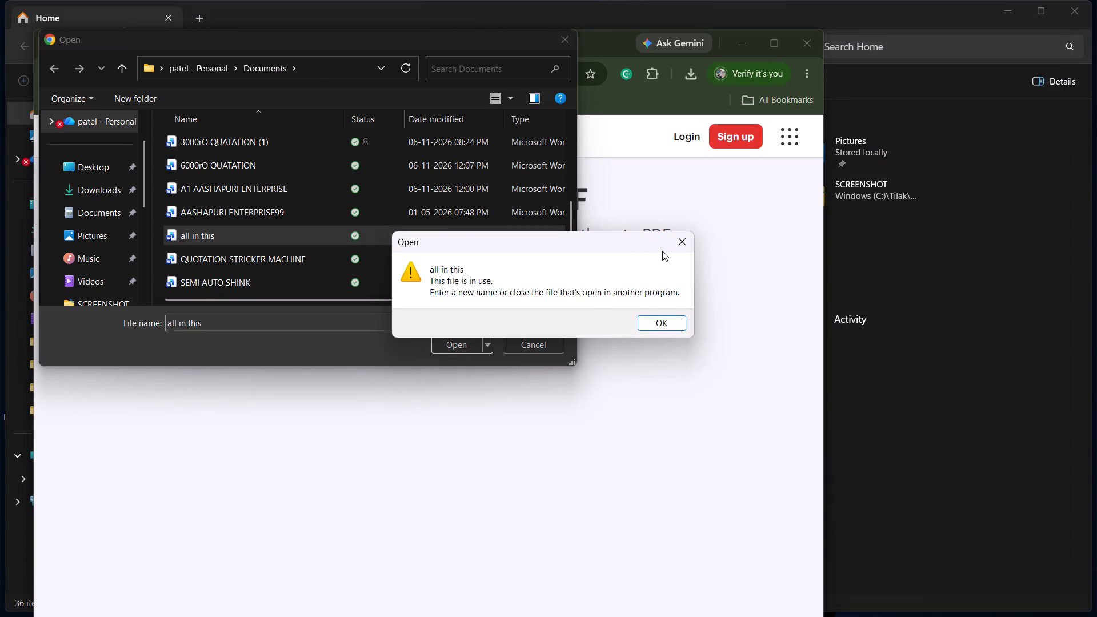
click(685, 236)
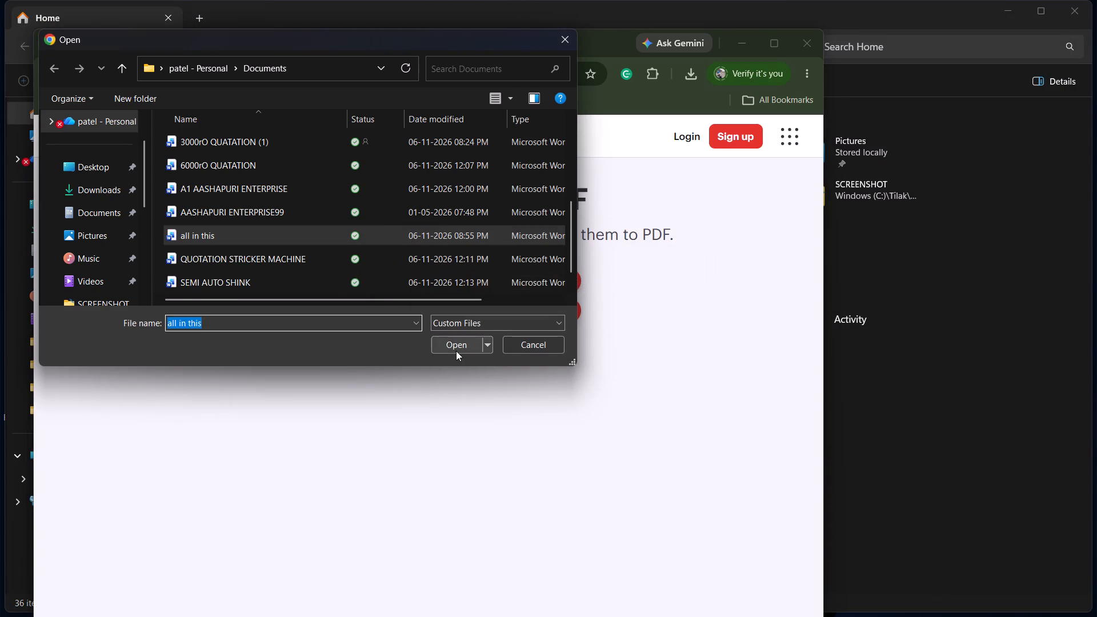
click(456, 351)
Convert the loaded "all in this" document to PDF and download the resulting file.
click(620, 603)
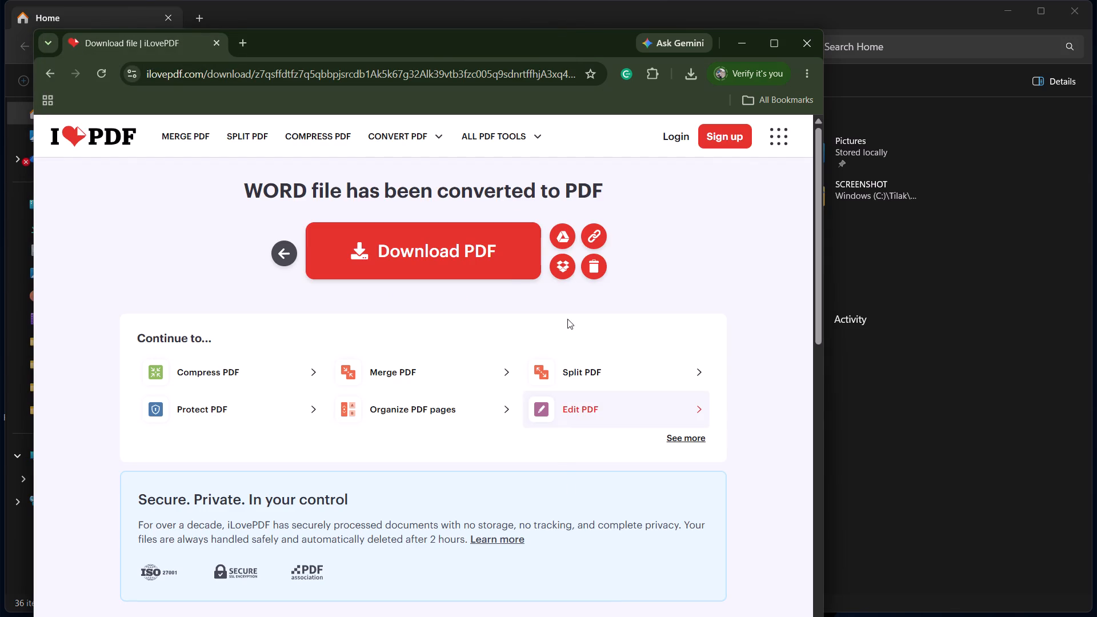
click(515, 266)
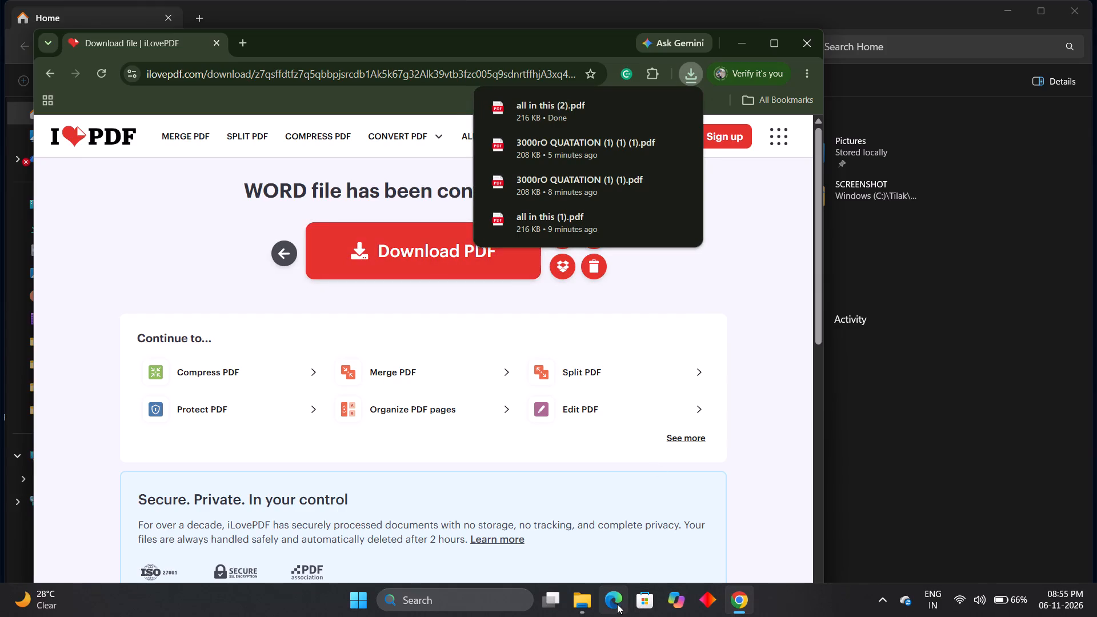
Search Windows for the WhatsApp app with "wh".
text(wh)
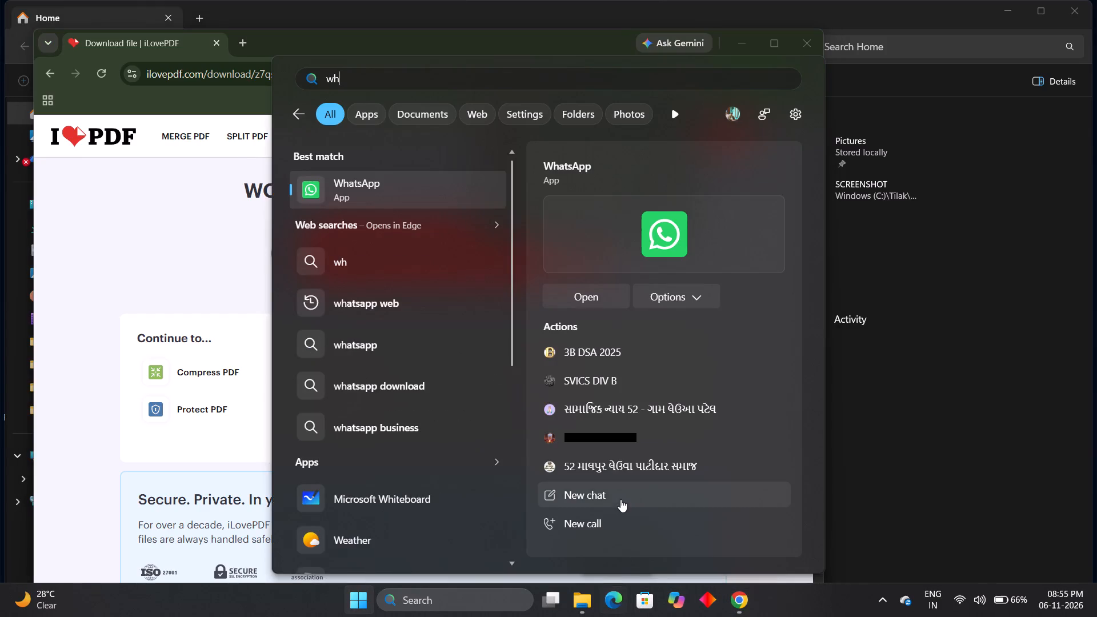
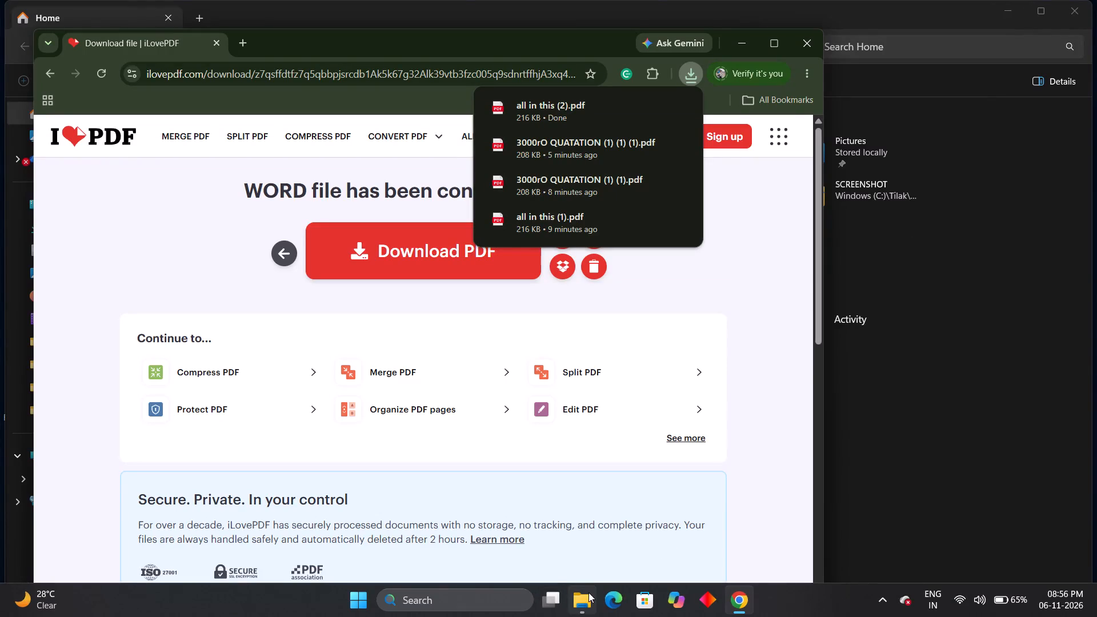
Search Windows for the WhatsApp app with "wha".
text(wha)
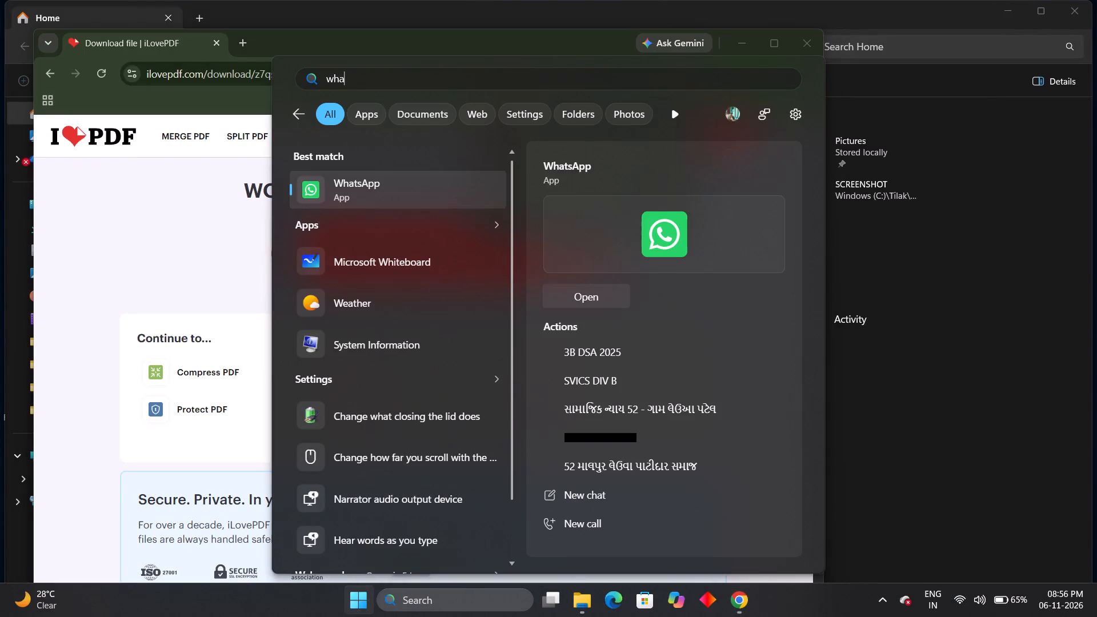
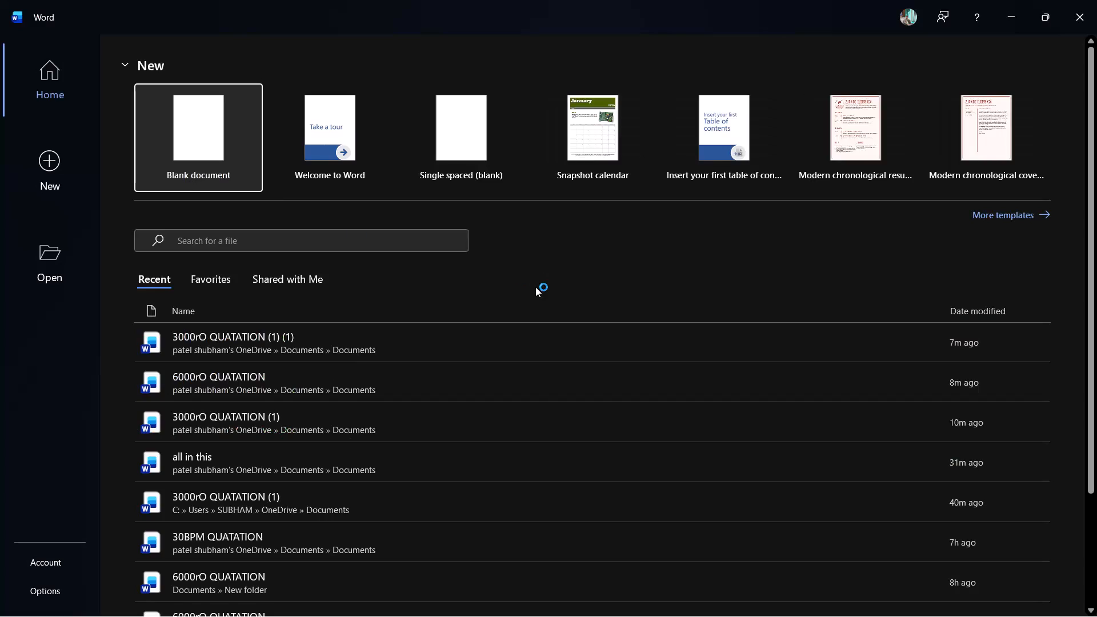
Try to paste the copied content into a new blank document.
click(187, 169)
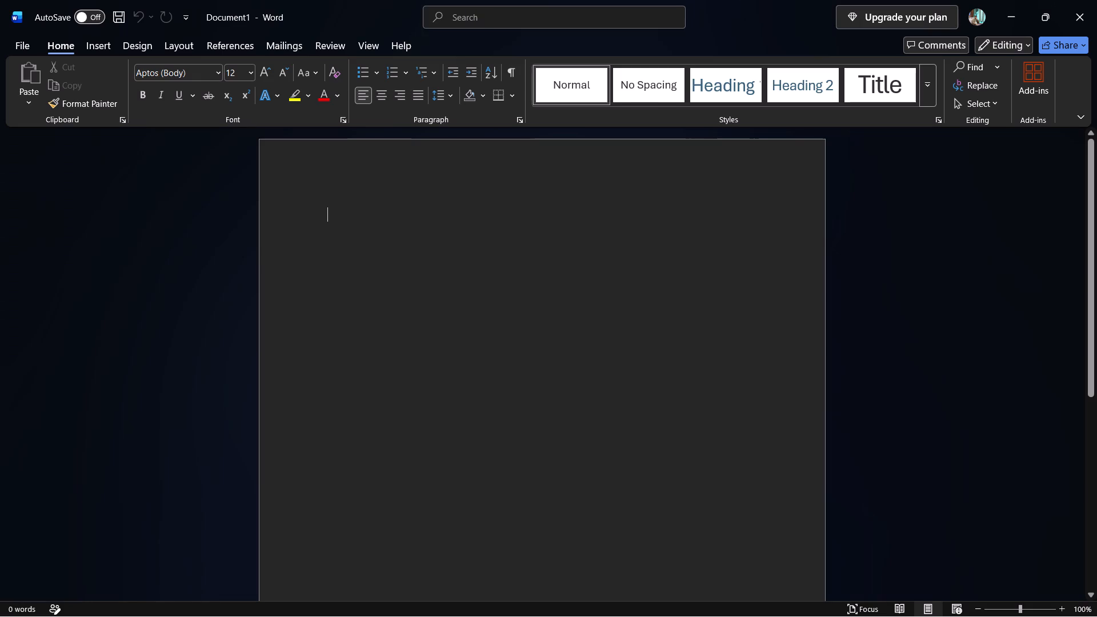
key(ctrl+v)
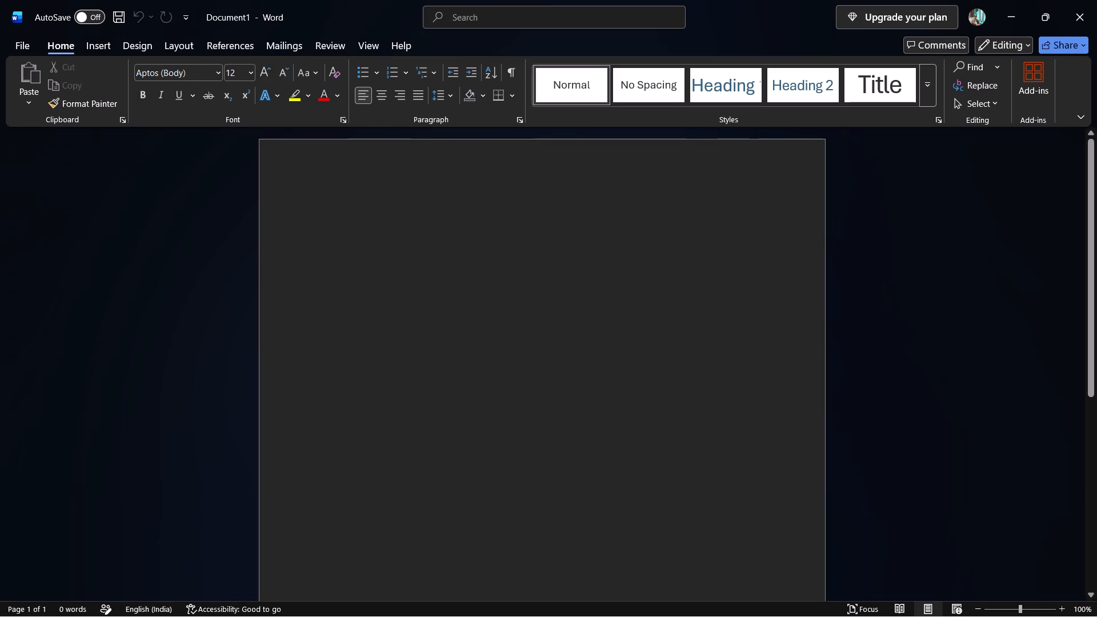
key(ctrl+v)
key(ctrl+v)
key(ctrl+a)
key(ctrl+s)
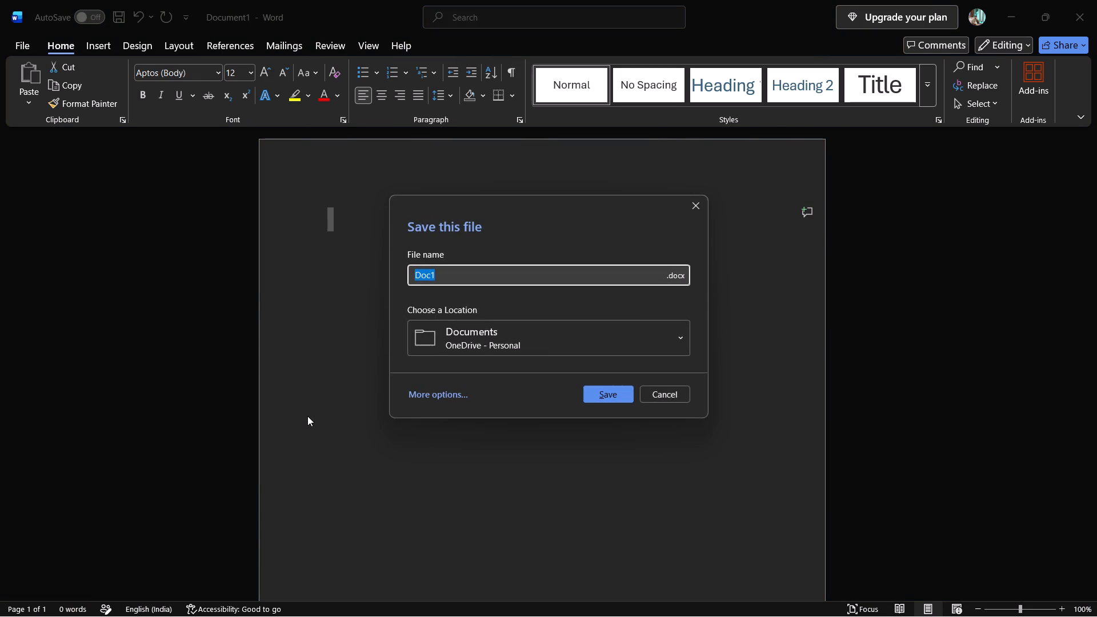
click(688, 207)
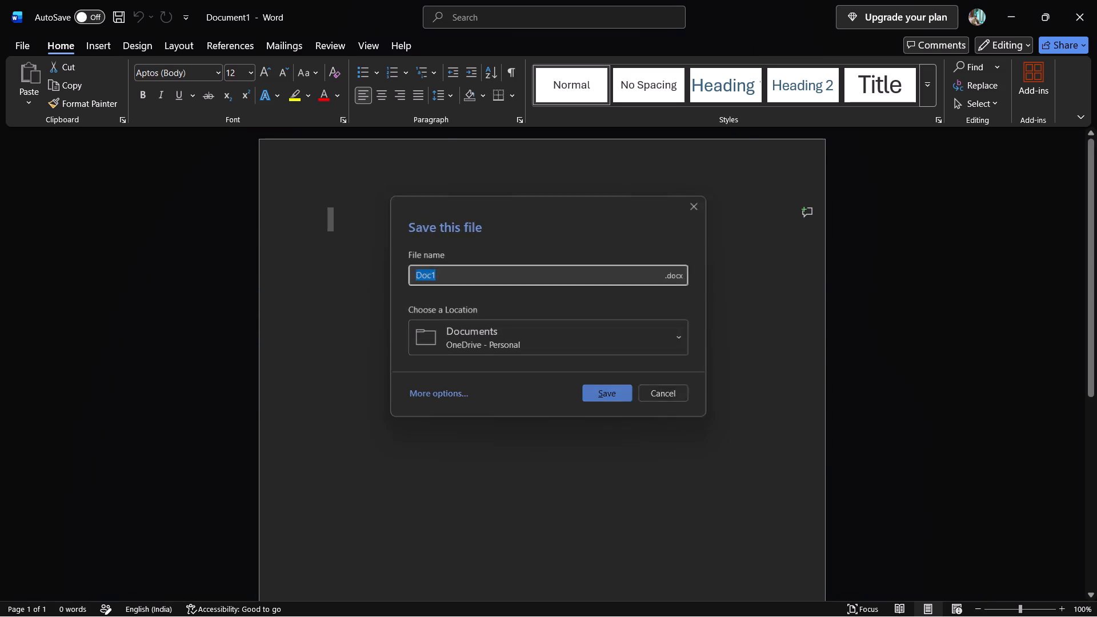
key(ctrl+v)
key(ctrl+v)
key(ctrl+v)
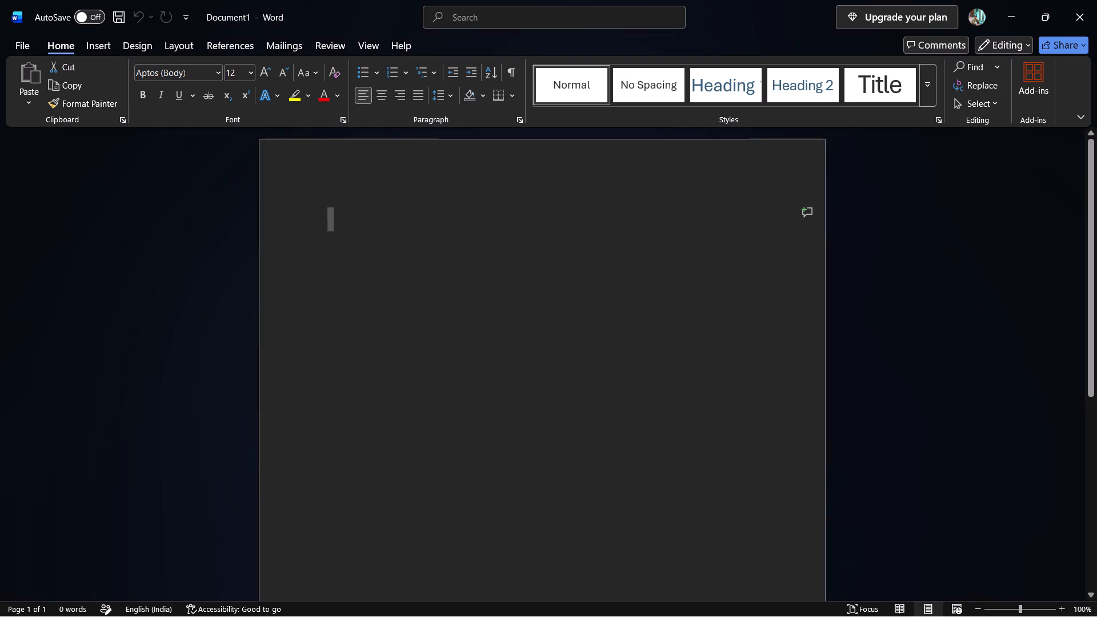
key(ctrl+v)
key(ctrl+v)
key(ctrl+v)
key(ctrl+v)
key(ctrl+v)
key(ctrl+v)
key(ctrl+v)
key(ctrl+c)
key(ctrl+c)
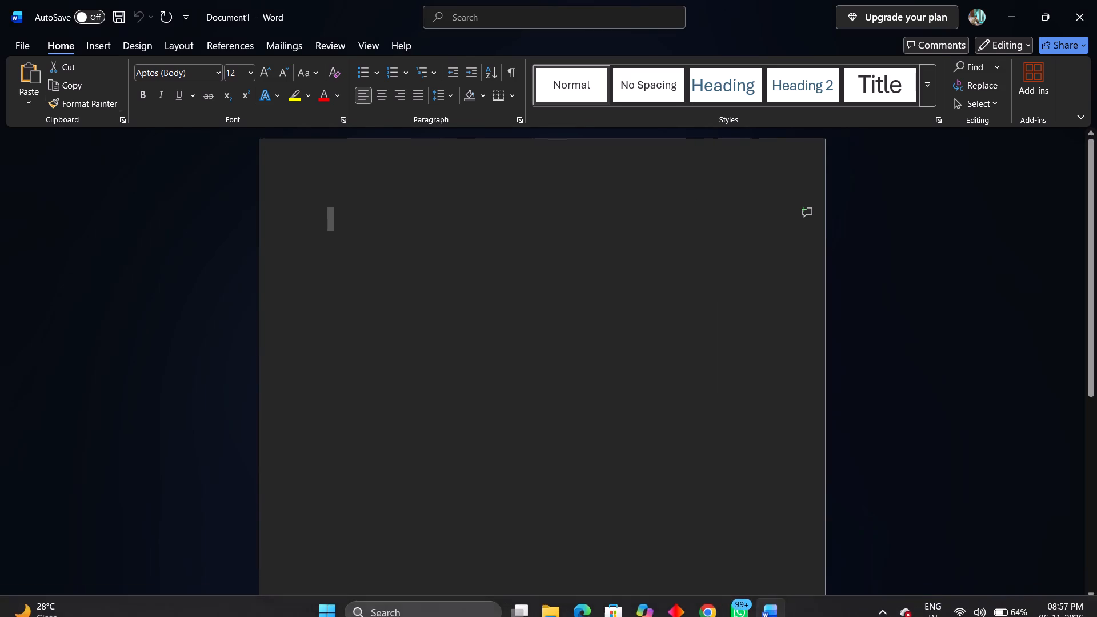
Open the recent document "all in this" and go to its quotation table.
click(33, 52)
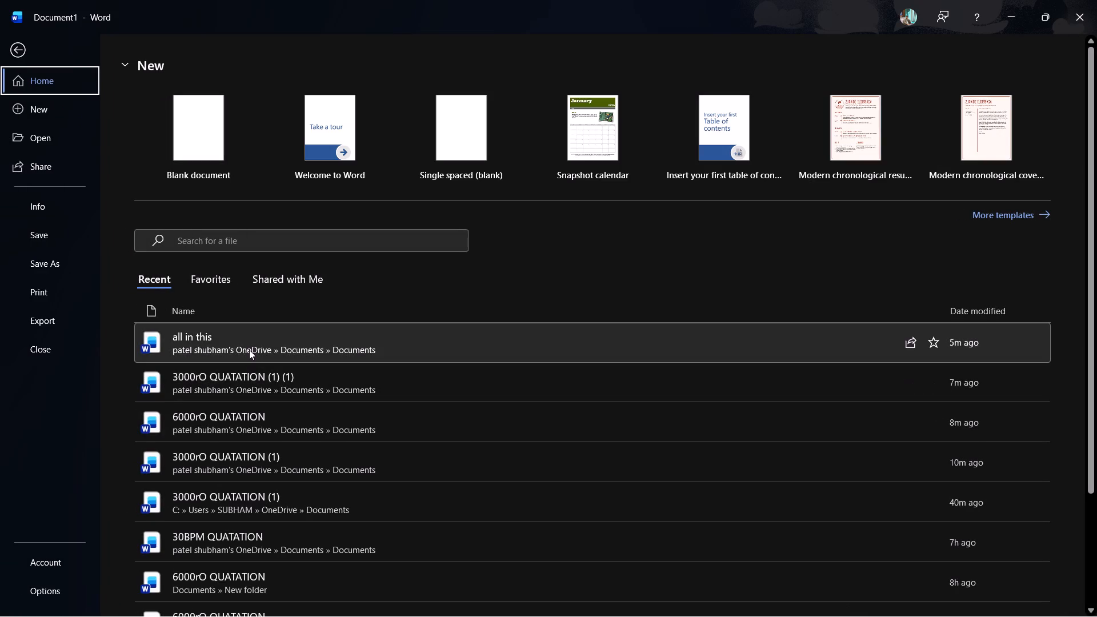
double_click(249, 350)
scroll(381, 375, down, 1)
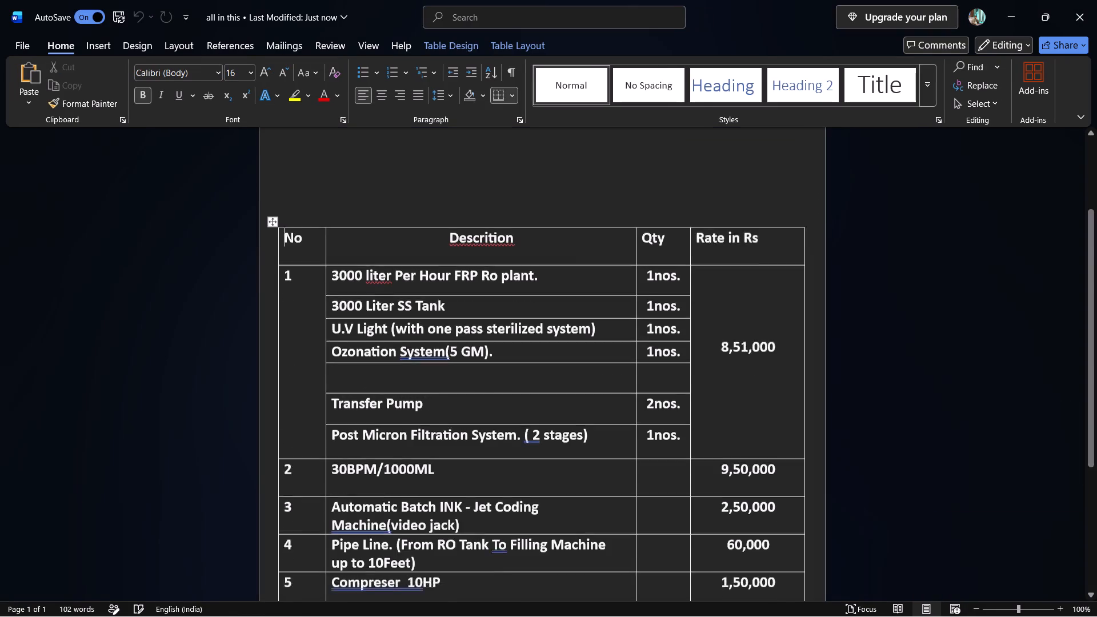
scroll(381, 375, down, 1)
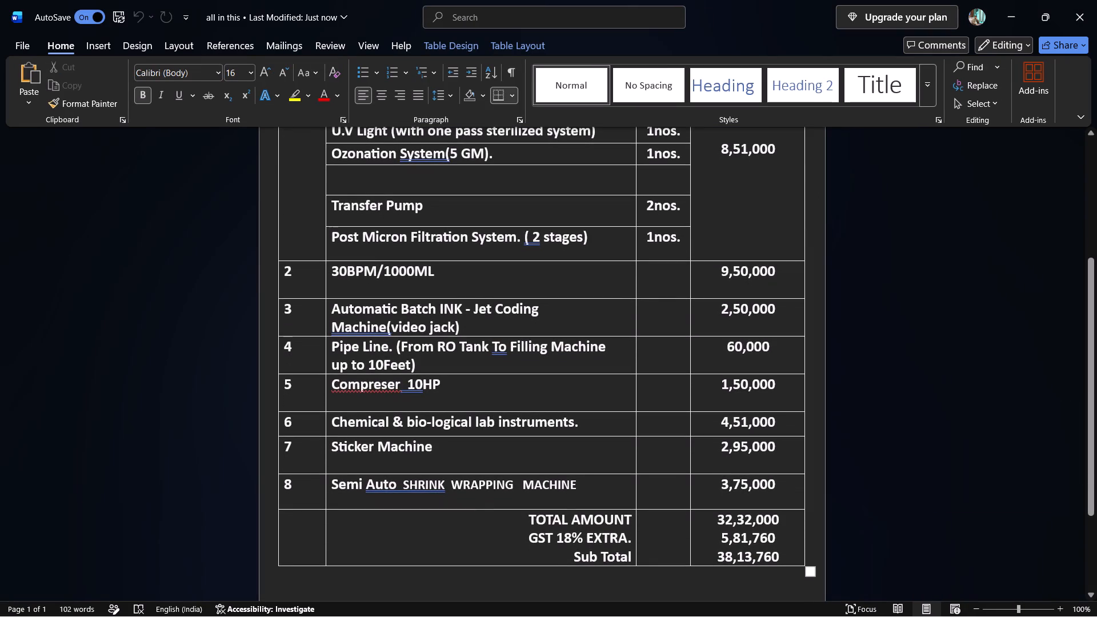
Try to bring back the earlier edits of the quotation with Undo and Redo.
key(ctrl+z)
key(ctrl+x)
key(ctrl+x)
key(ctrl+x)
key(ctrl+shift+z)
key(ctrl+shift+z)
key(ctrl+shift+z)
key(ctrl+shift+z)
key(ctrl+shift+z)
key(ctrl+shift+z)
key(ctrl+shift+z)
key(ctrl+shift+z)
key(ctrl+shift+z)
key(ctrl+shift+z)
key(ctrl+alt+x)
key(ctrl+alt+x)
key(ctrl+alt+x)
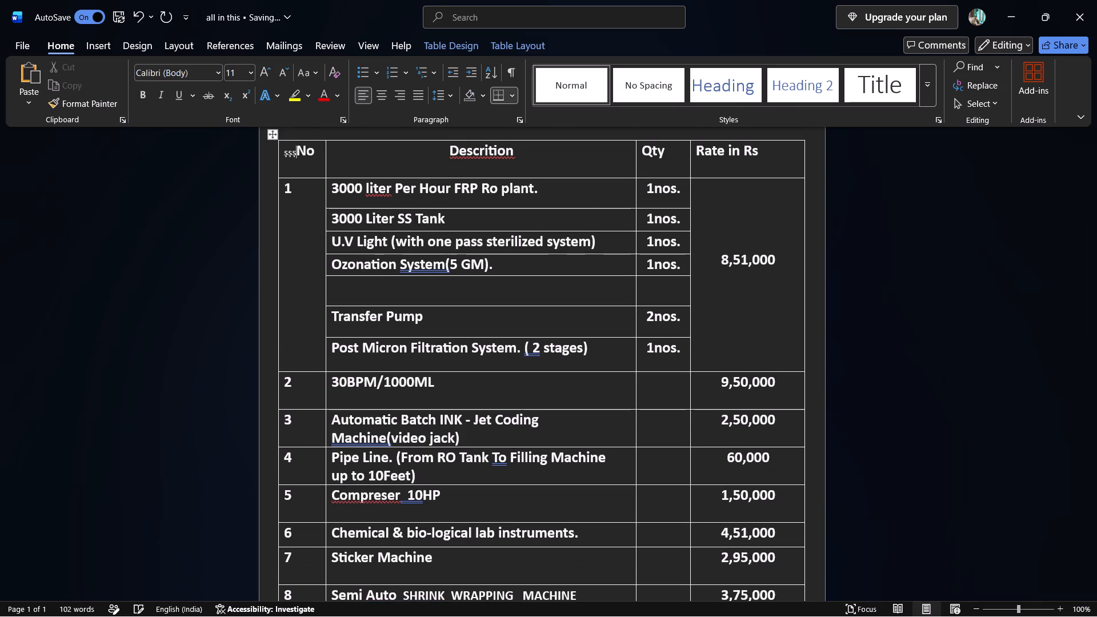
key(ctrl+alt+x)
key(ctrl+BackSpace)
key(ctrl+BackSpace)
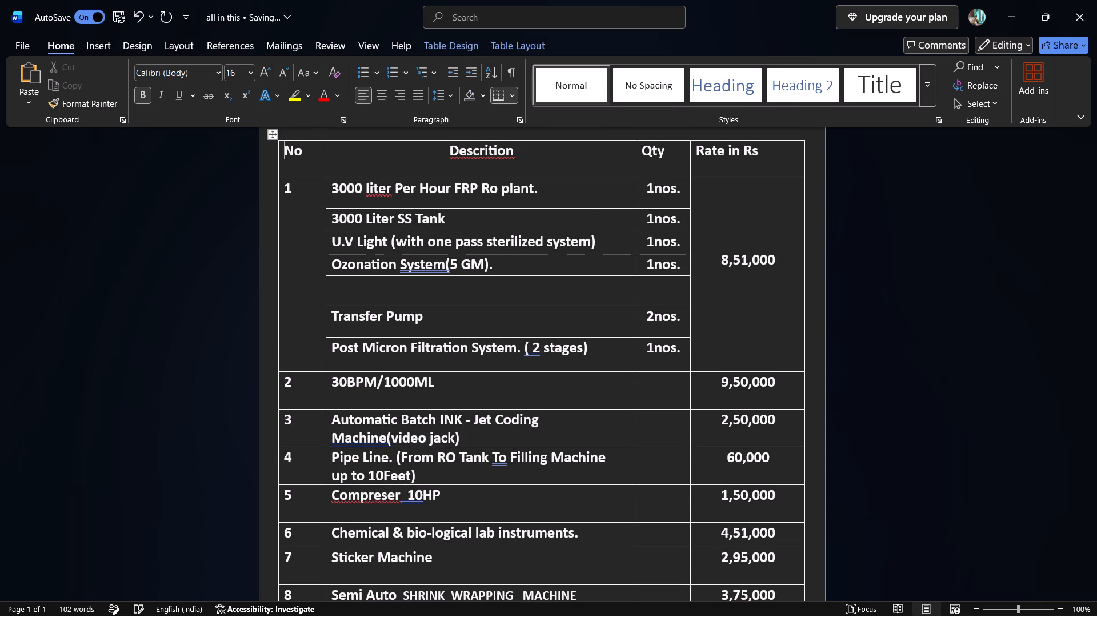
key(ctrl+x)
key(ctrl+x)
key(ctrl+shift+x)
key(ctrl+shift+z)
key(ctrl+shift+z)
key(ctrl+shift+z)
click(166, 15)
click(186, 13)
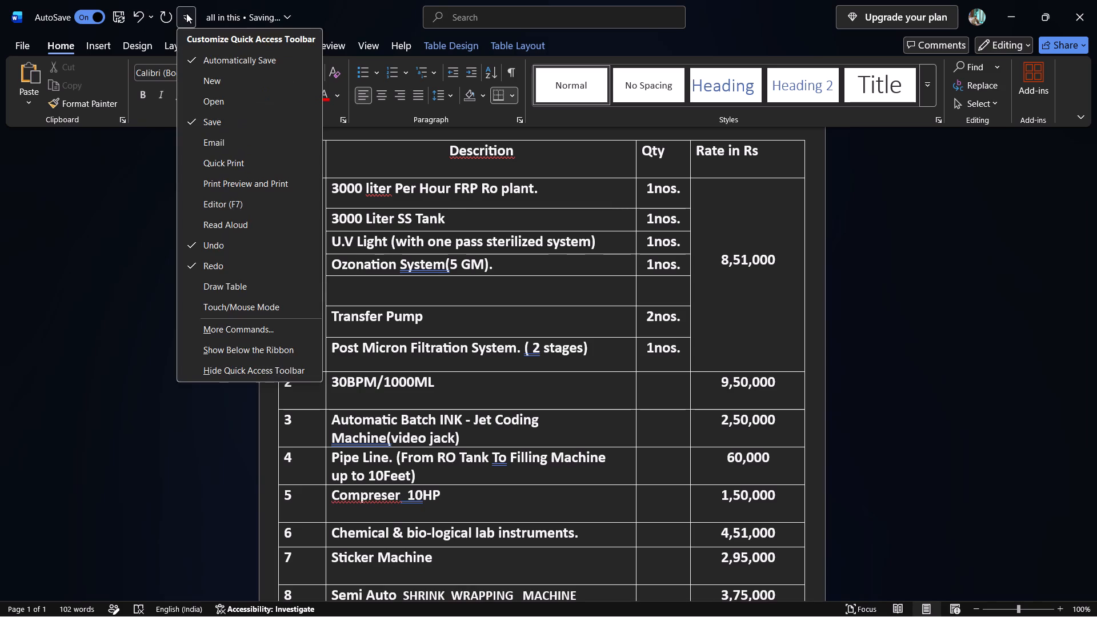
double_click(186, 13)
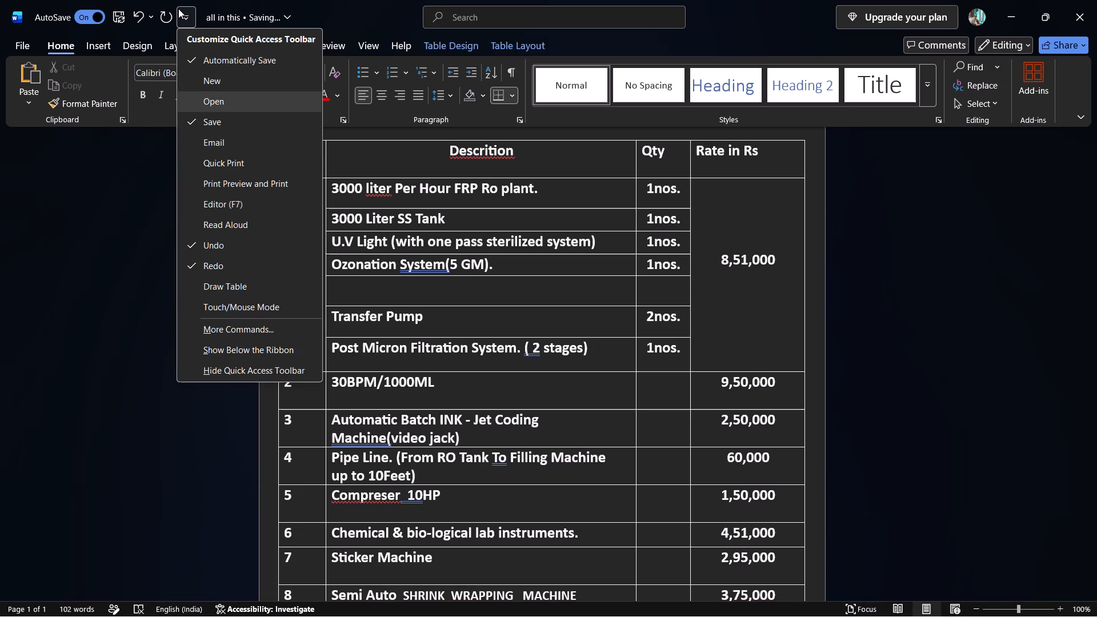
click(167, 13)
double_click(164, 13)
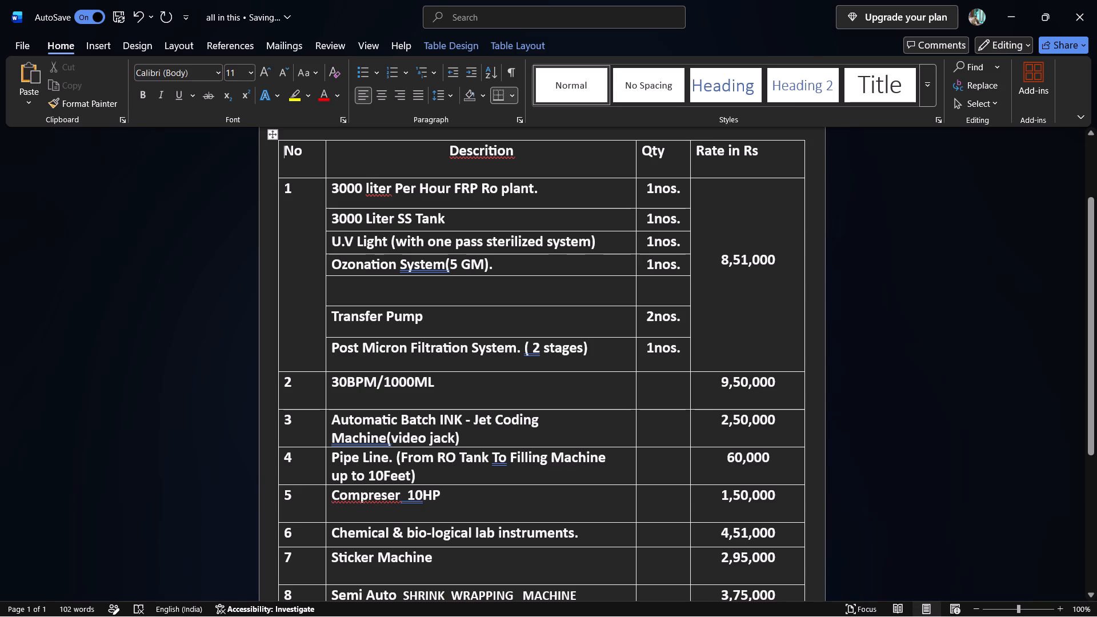
Change the description of item 2 in the quotation table to 60BPM/1000ML.
click(338, 380)
key(BackSpace)
text(600)
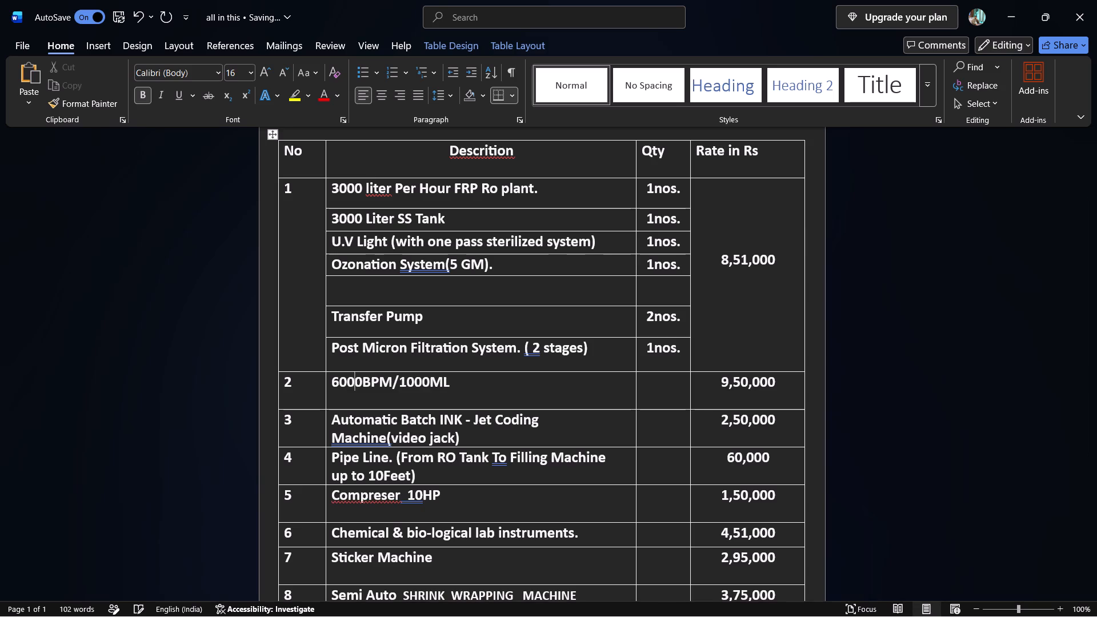
key(BackSpace)
key(BackSpace)
key(BackSpace)
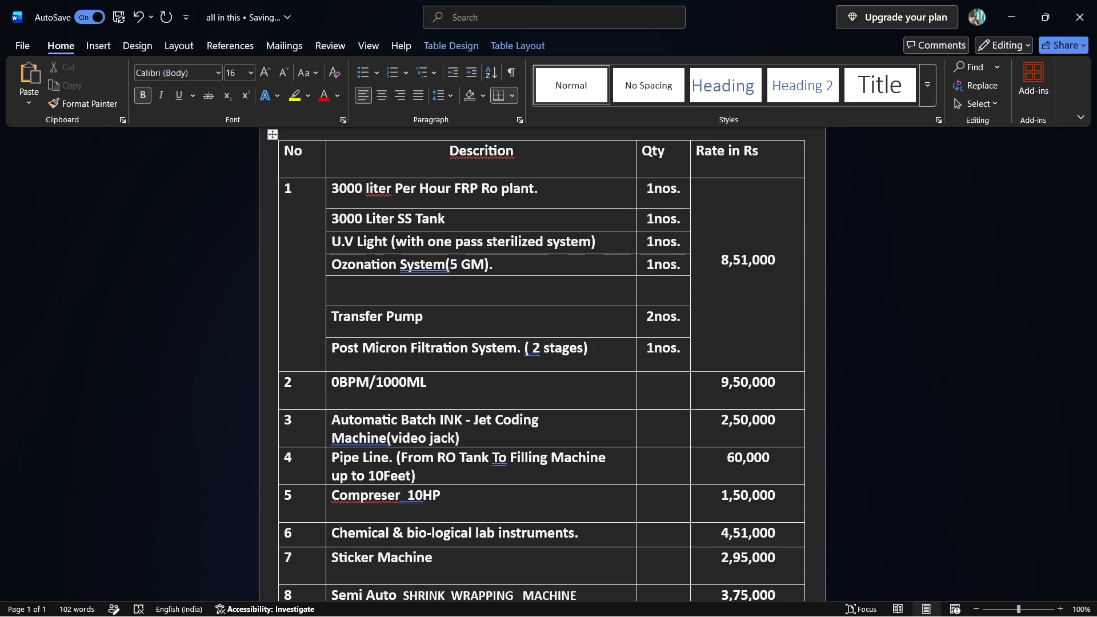
key(6)
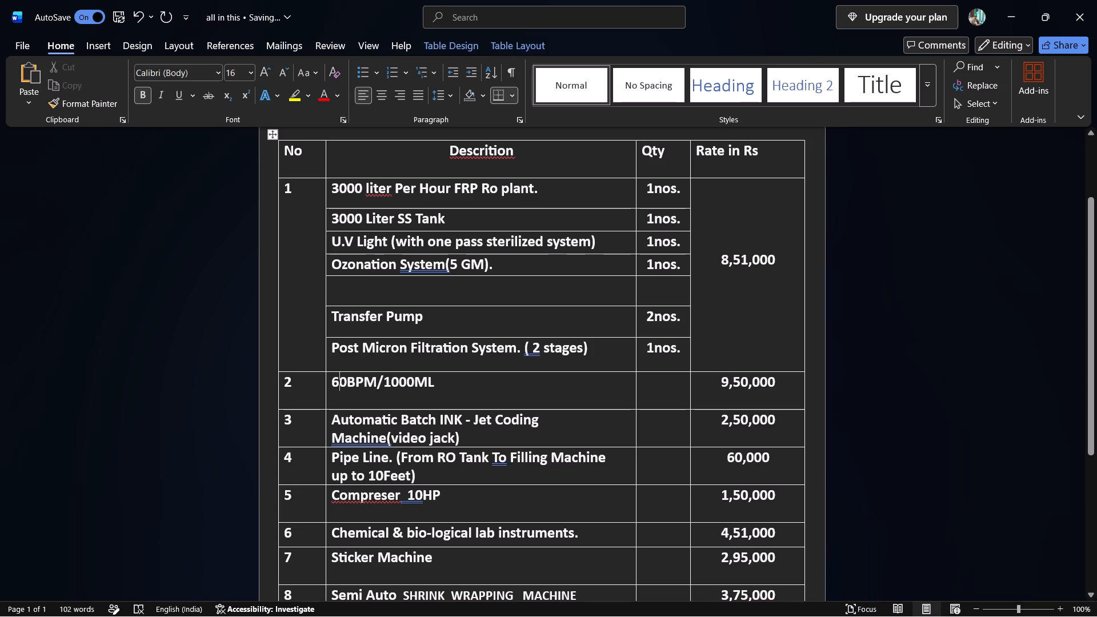
Set the rate of item 2, the 60BPM/1000ML row, to 13,51,000.
click(726, 382)
key(BackSpace)
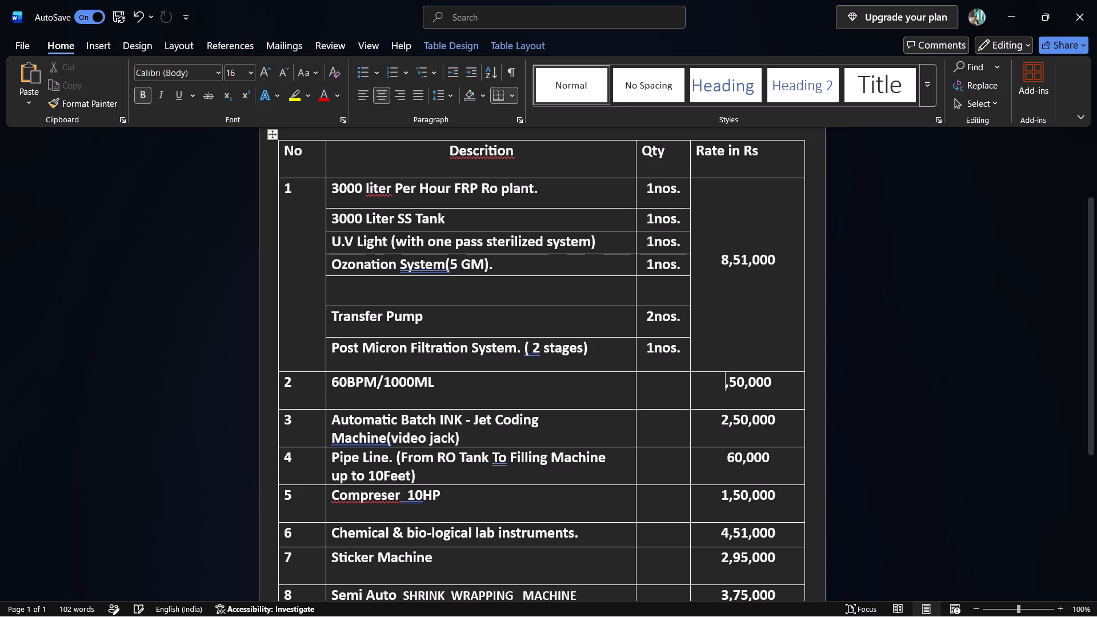
text(13)
key(Right)
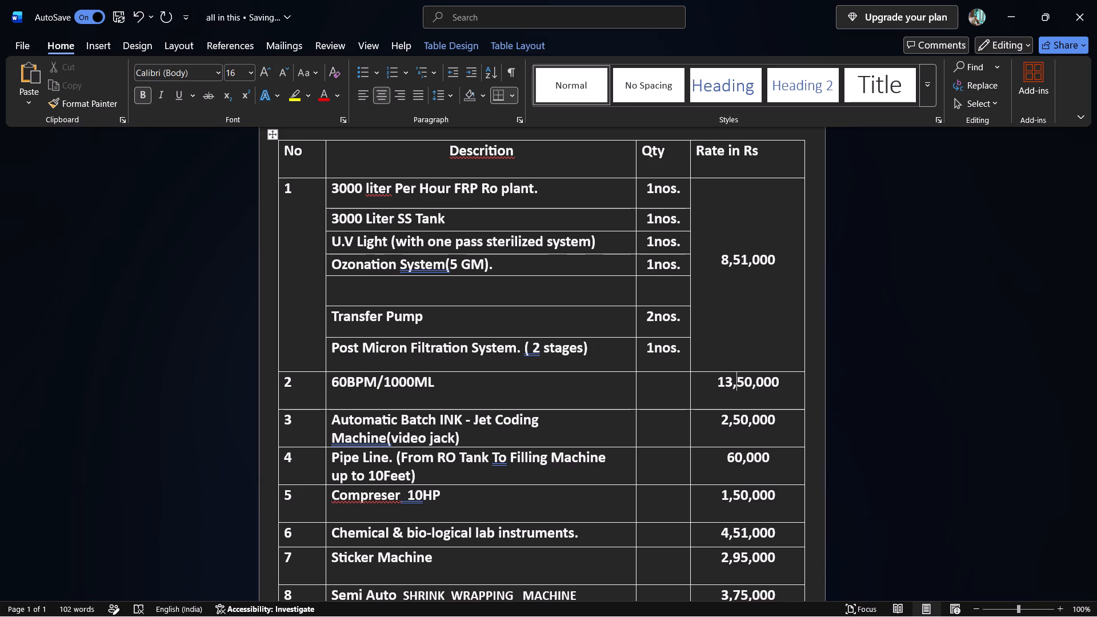
key(Down)
key(Up)
key(Right)
key(Right)
key(BackSpace)
key(1)
Look over the quotation table and save the document.
scroll(726, 382, down, 1)
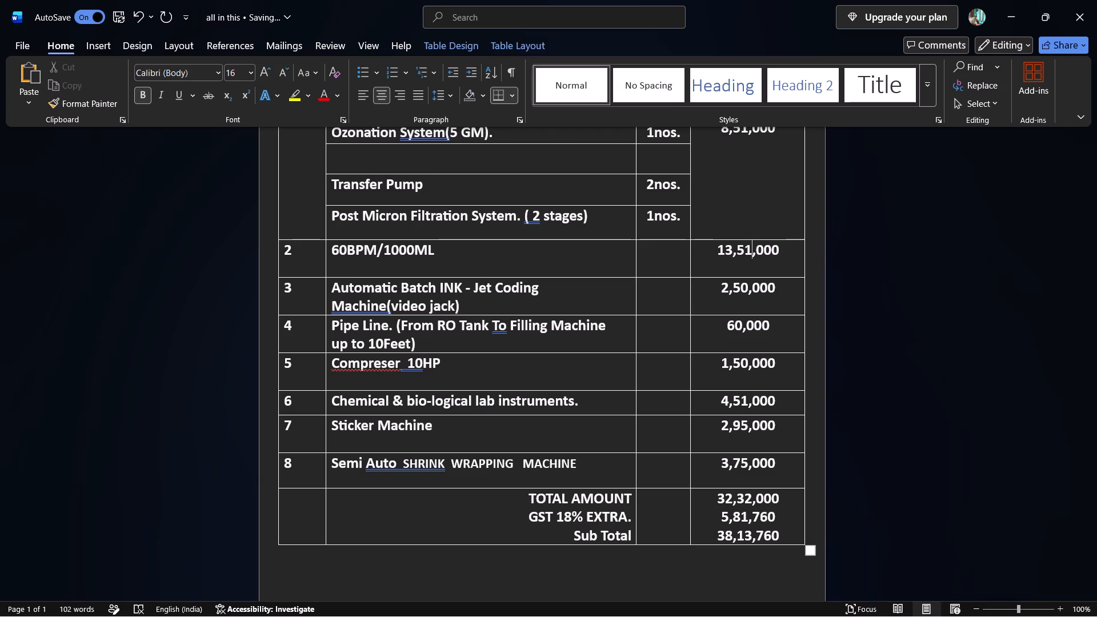
scroll(726, 382, up, 1)
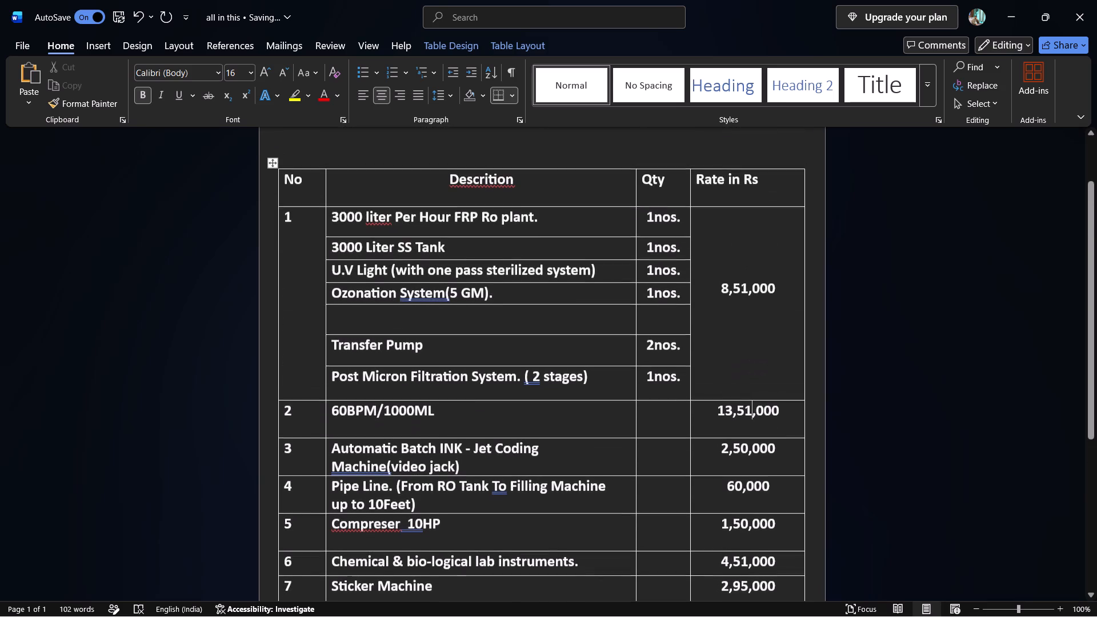
scroll(726, 382, up, 1)
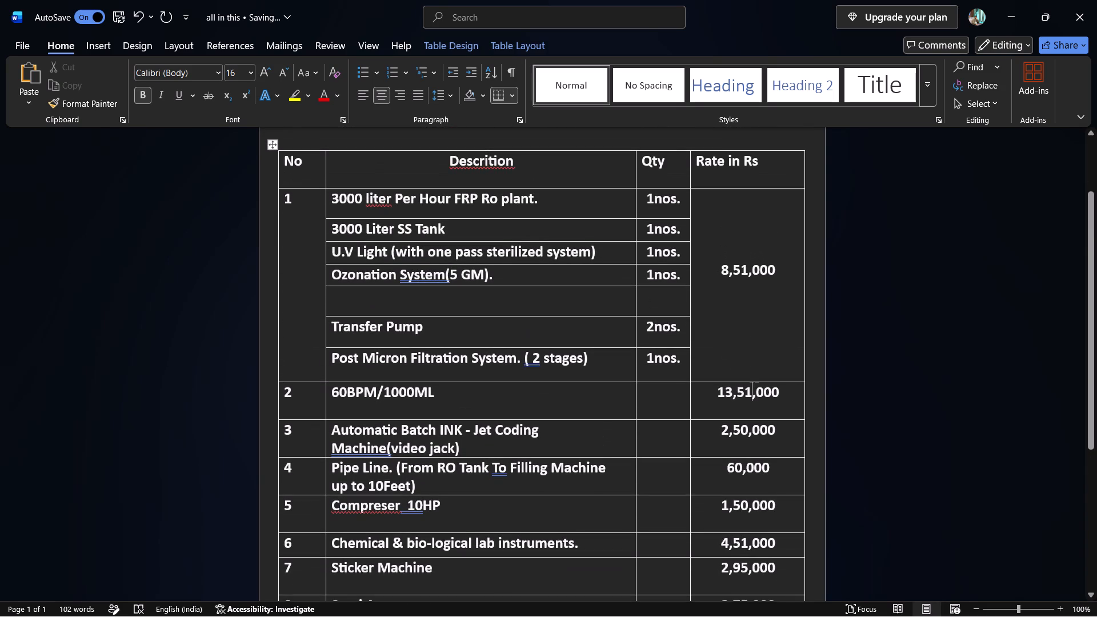
key(ctrl+s)
Change the TOTAL AMOUNT figure at the bottom of the quotation table to 37,83,000.
scroll(726, 382, down, 1)
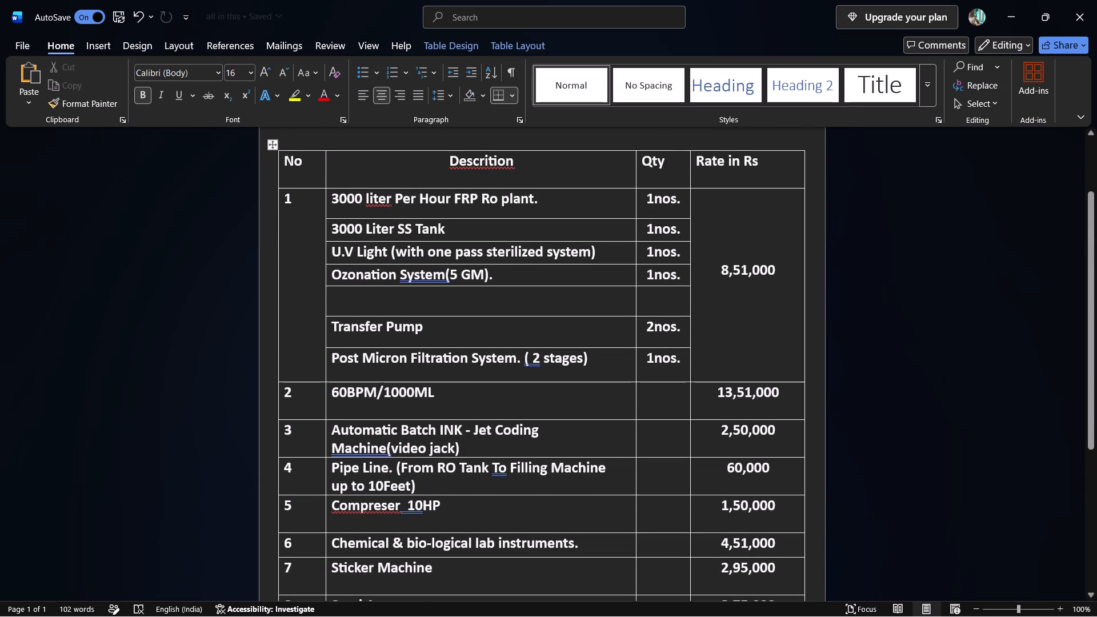
scroll(726, 382, down, 1)
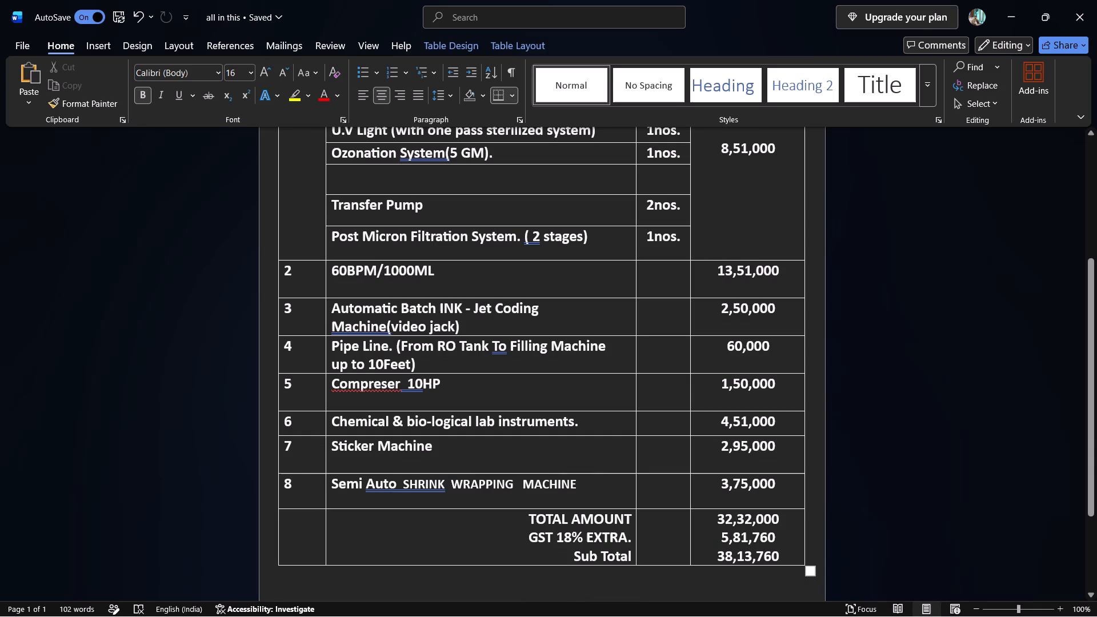
key(Down)
click(734, 524)
key(BackSpace)
key(7)
key(Right)
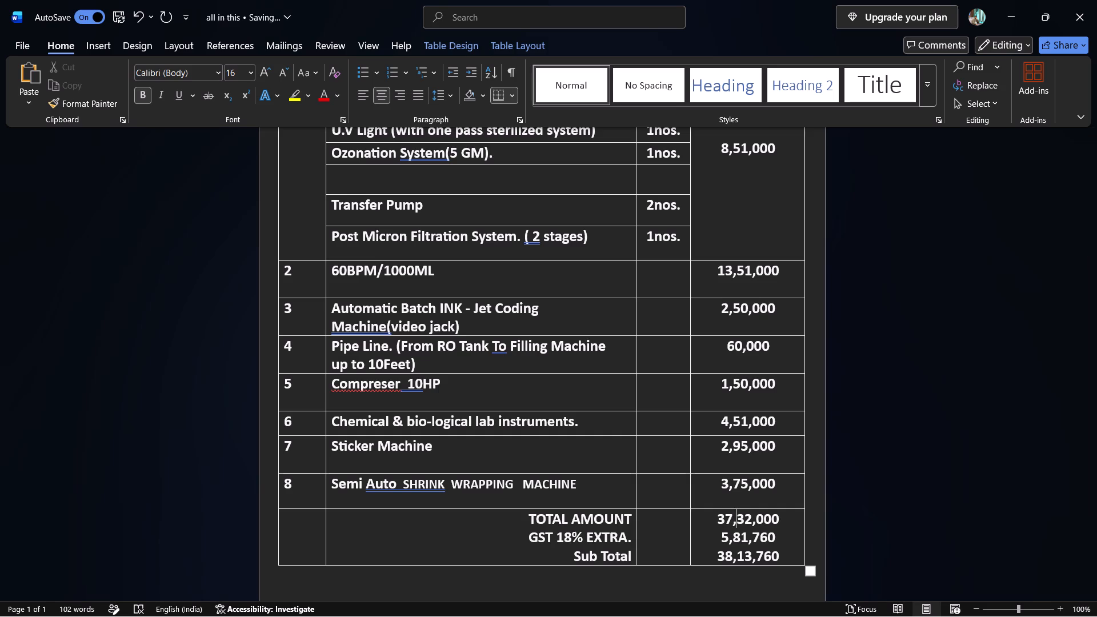
key(Right)
key(Right)
key(BackSpace)
key(Left)
key(8)
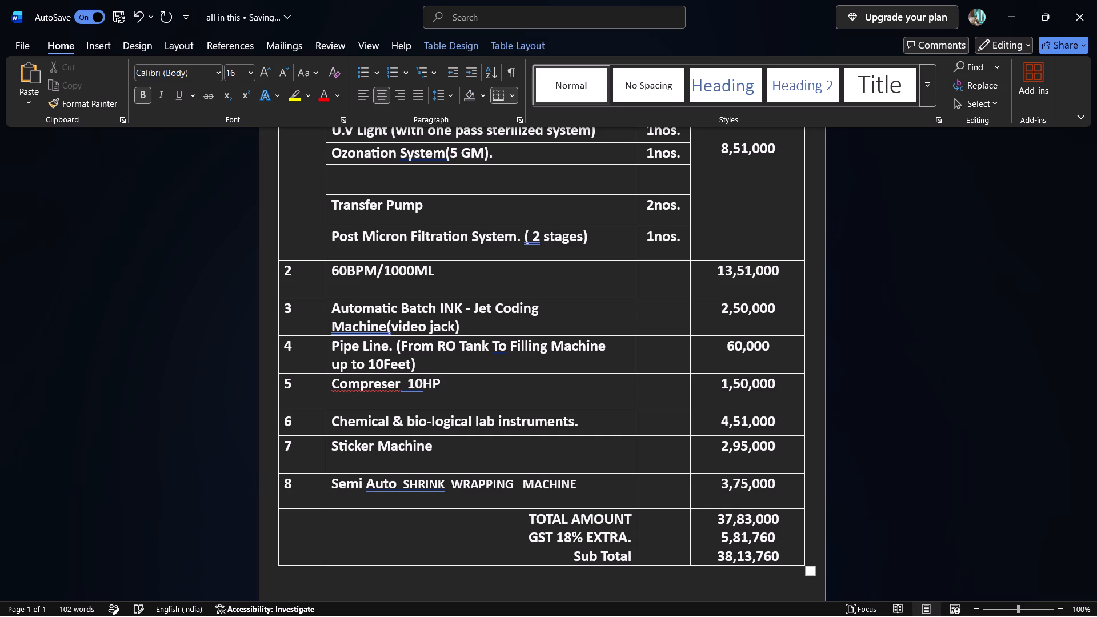
Replace the GST 18% EXTRA amount in the quotation table with 6,80,000.
key(Right)
key(Down)
key(Right)
key(Right)
key(Right)
key(BackSpace)
key(BackSpace)
key(BackSpace)
key(BackSpace)
key(BackSpace)
key(BackSpace)
key(BackSpace)
key(BackSpace)
text(6,80)
text(,000)
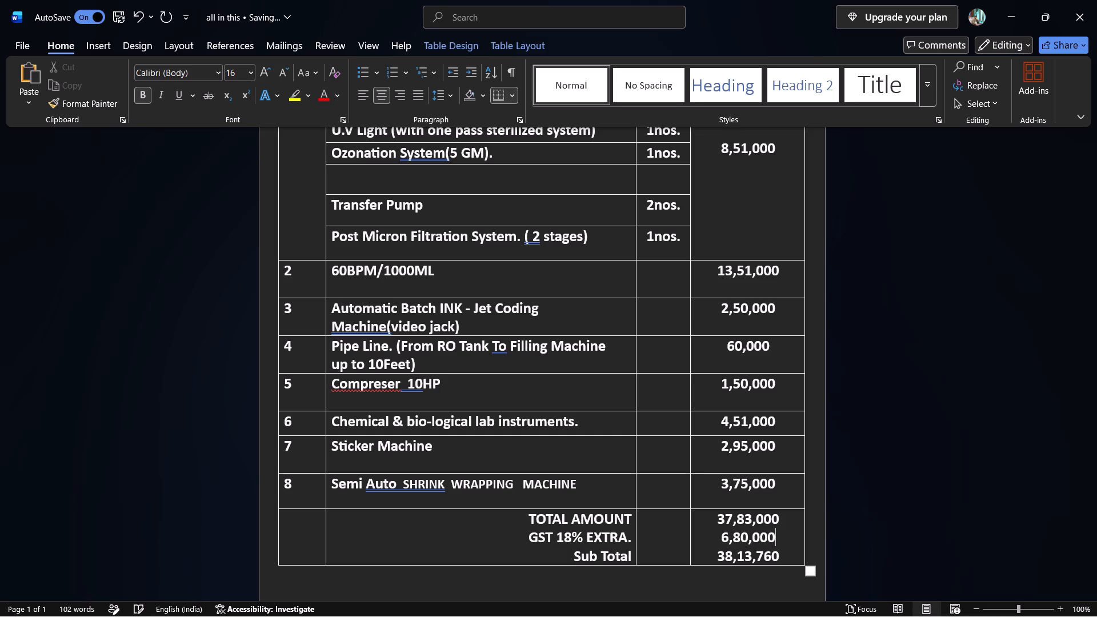
Replace the Sub Total amount in the last row of the quotation table with 44,63,940.
key(Down)
key(BackSpace)
key(BackSpace)
key(BackSpace)
key(BackSpace)
key(BackSpace)
key(BackSpace)
key(BackSpace)
key(BackSpace)
key(BackSpace)
text(44)
key(comma)
text(63)
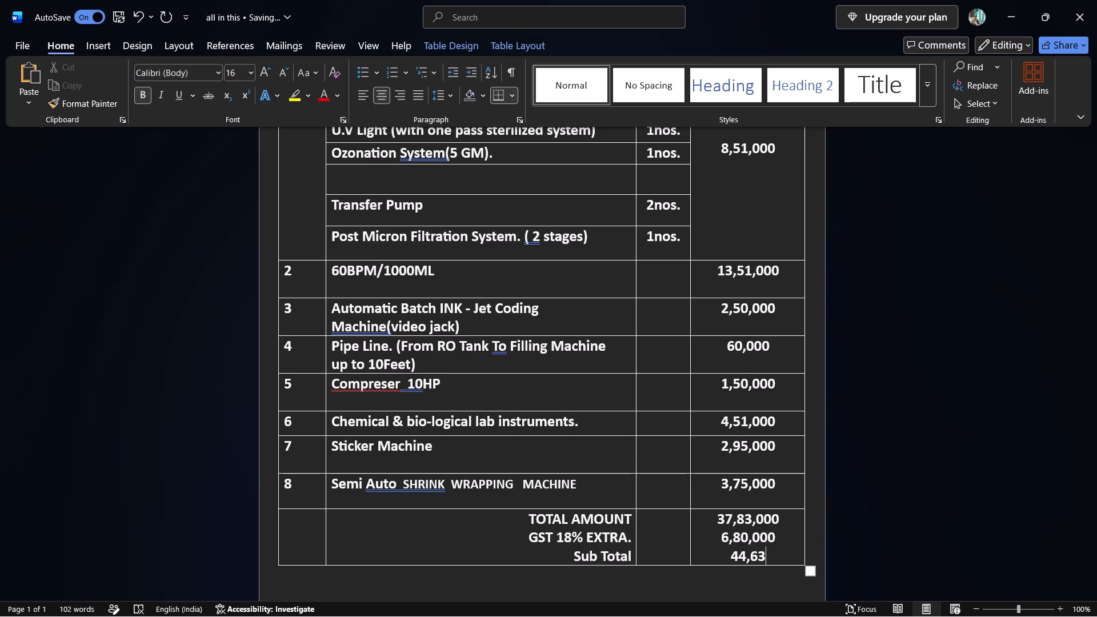
key(comma)
text(940)
Save the quotation document with the updated totals.
key(ctrl+s)
key(ctrl+s)
key(ctrl+s)
key(ctrl+s)
key(ctrl+s)
key(ctrl+s)
key(ctrl+s)
key(ctrl+s)
key(ctrl+s)
key(ctrl+s)
key(ctrl+s)
key(ctrl+s)
key(ctrl+s)
key(ctrl+s)
key(ctrl+s)
key(ctrl+s)
key(ctrl+s)
key(ctrl+s)
key(ctrl+s)
key(ctrl+s)
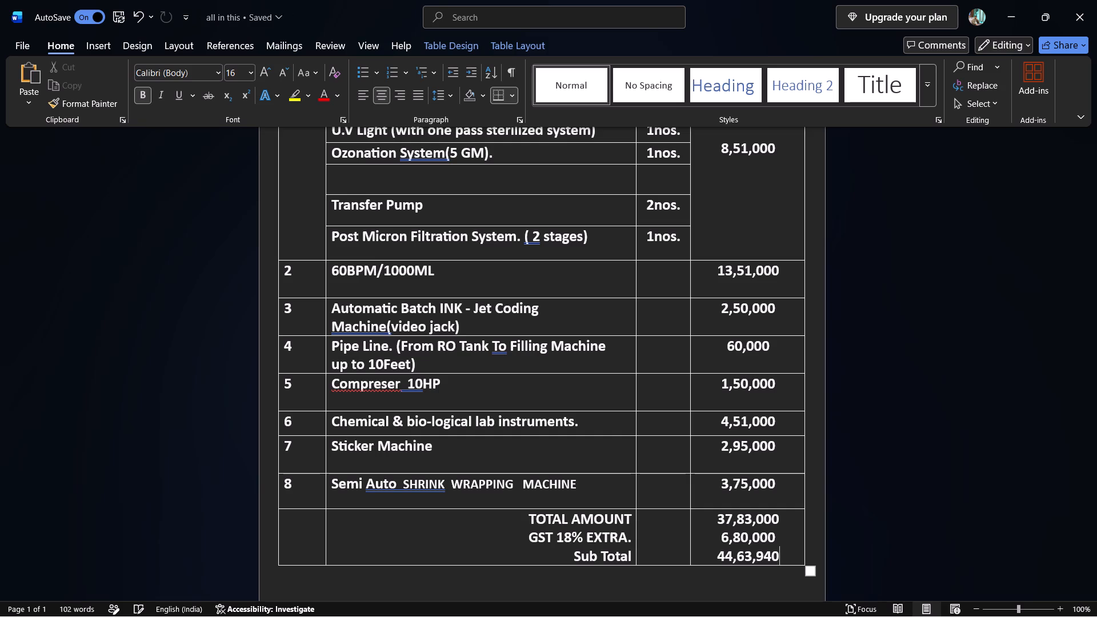
key(ctrl+s)
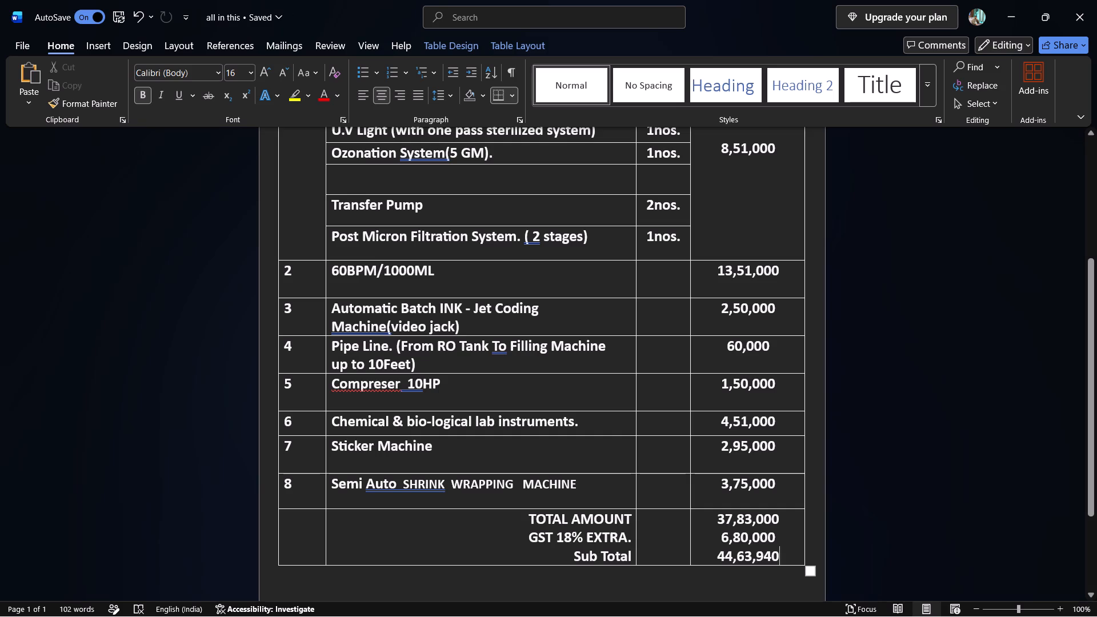
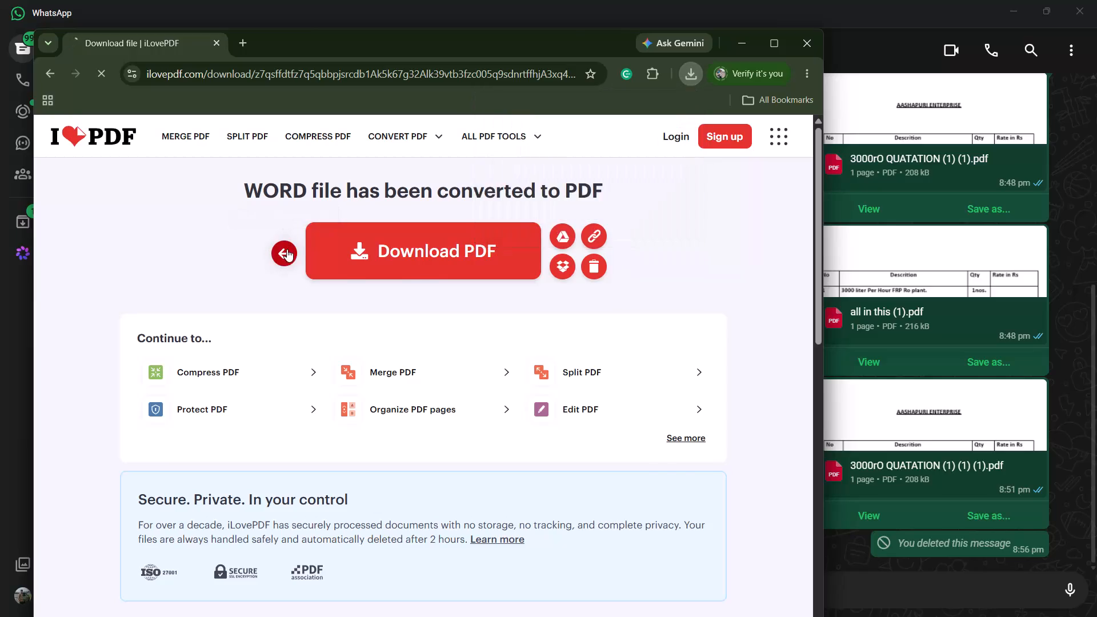
Convert the "all in this" Word document from the Documents folder to PDF using iLovePDF's Word to PDF converter.
click(386, 280)
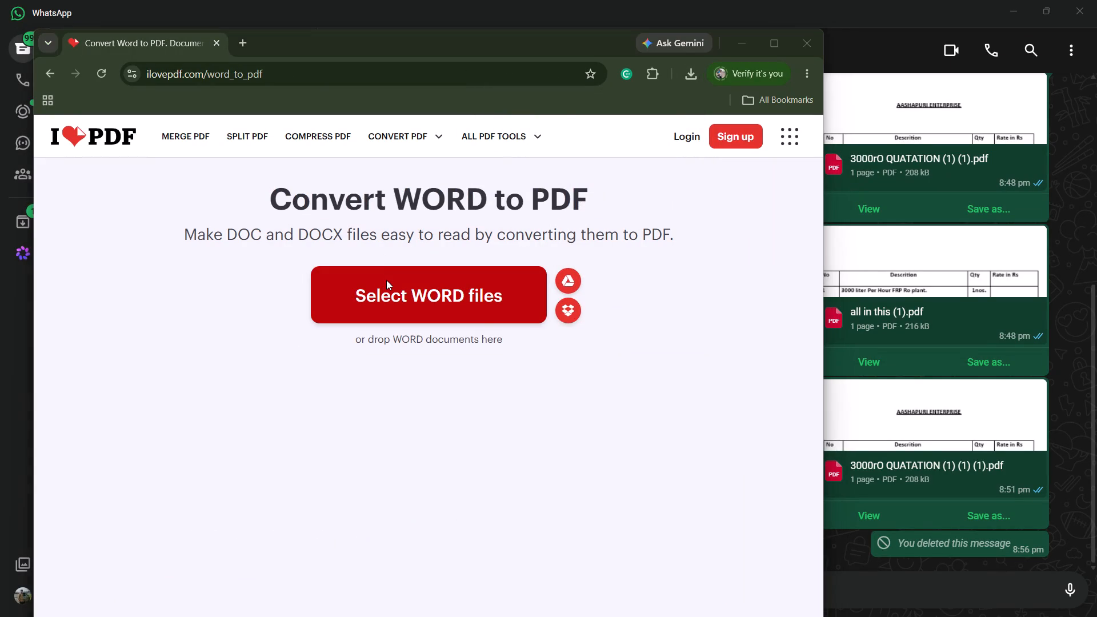
scroll(334, 222, down, 1)
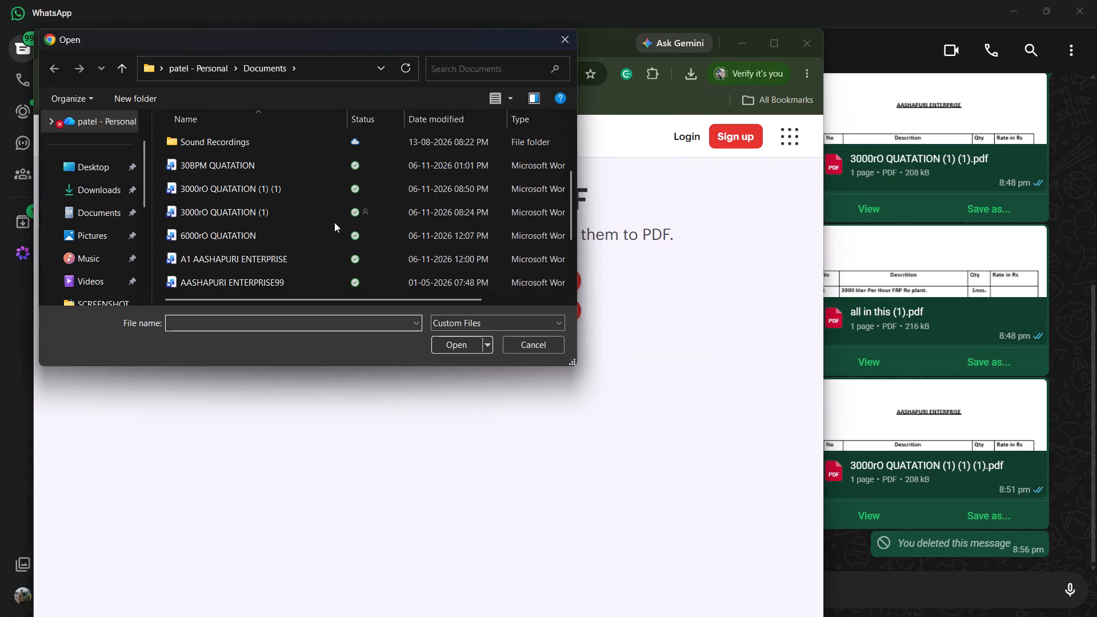
scroll(334, 222, down, 1)
scroll(272, 228, down, 1)
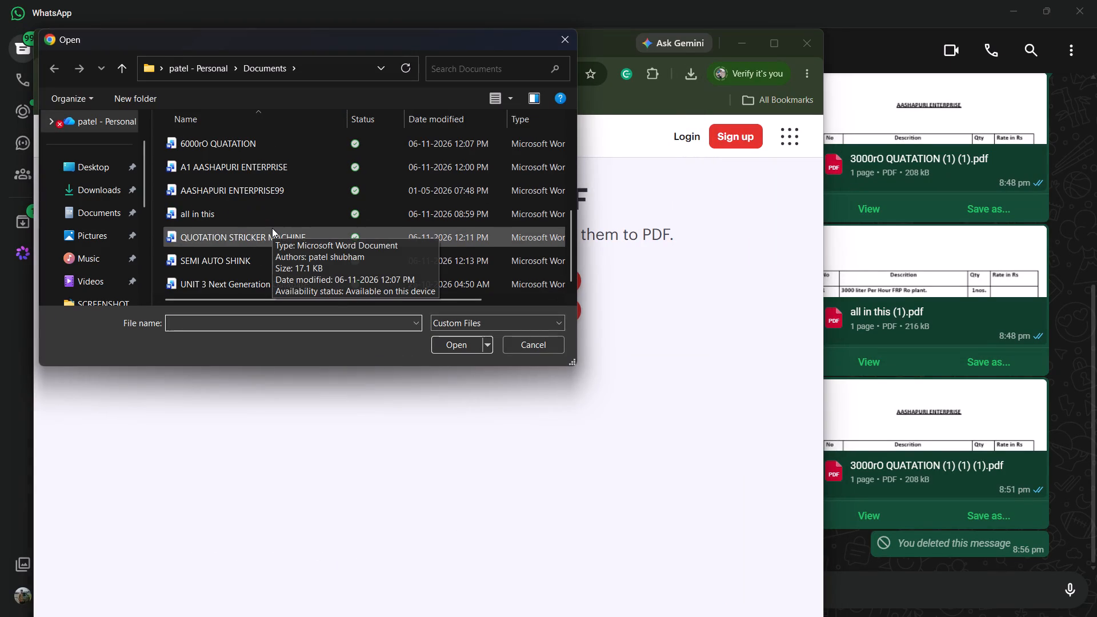
scroll(272, 228, down, 1)
click(291, 205)
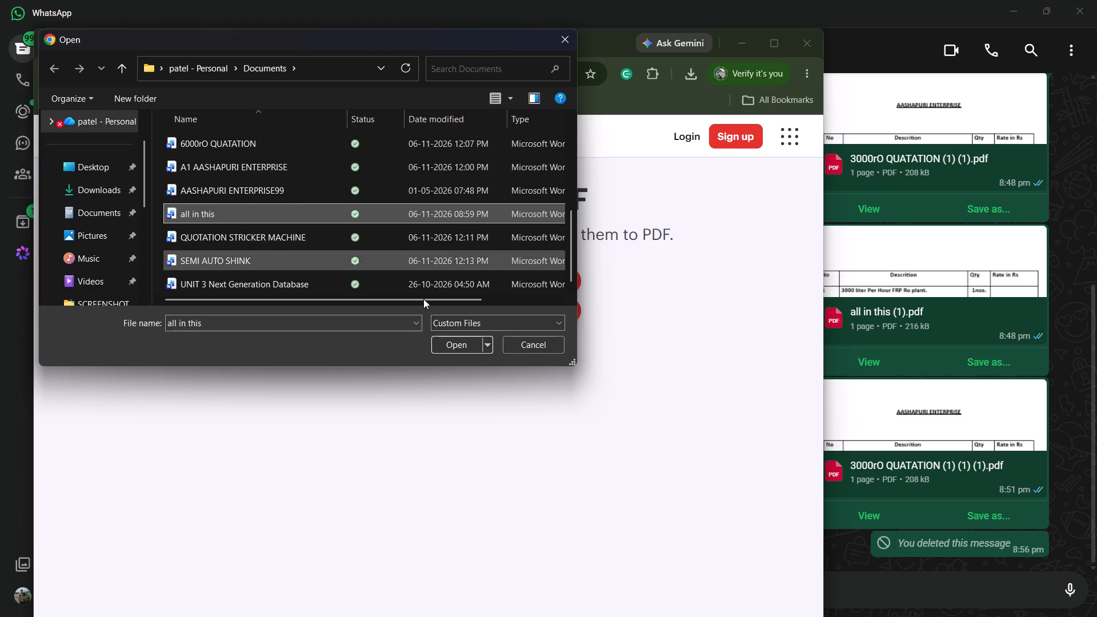
click(451, 349)
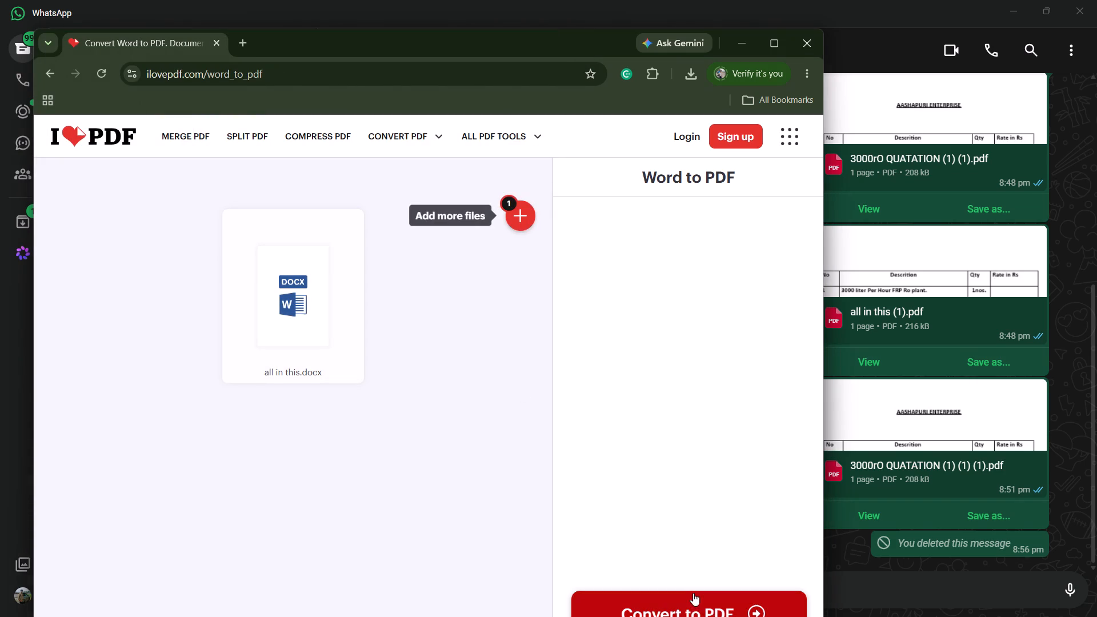
click(687, 595)
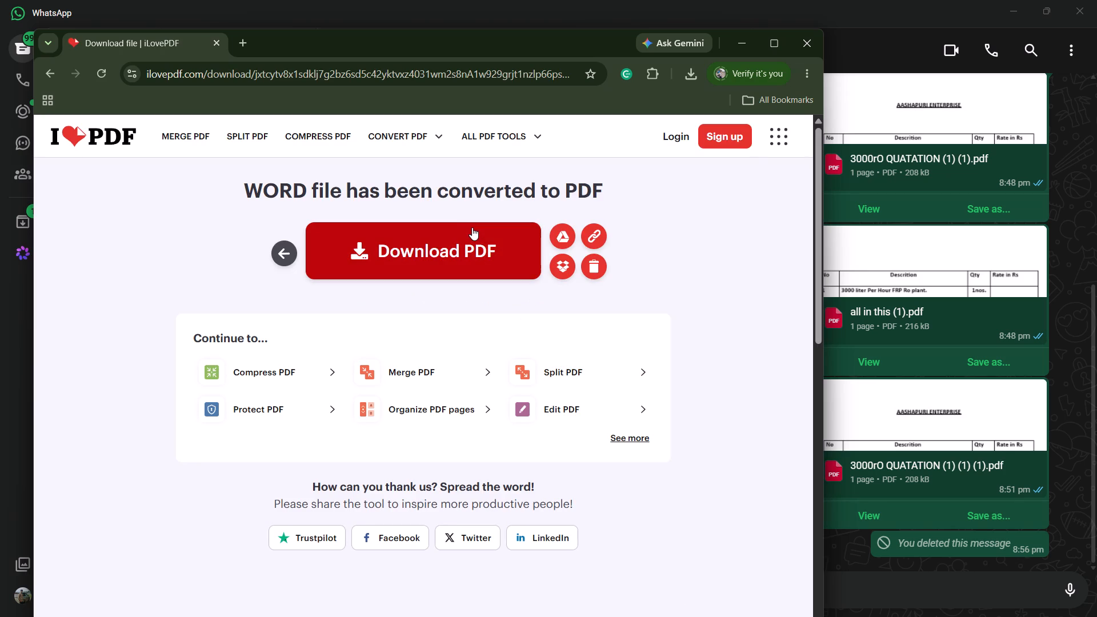
Download the converted PDF of the "all in this" quotation.
click(472, 227)
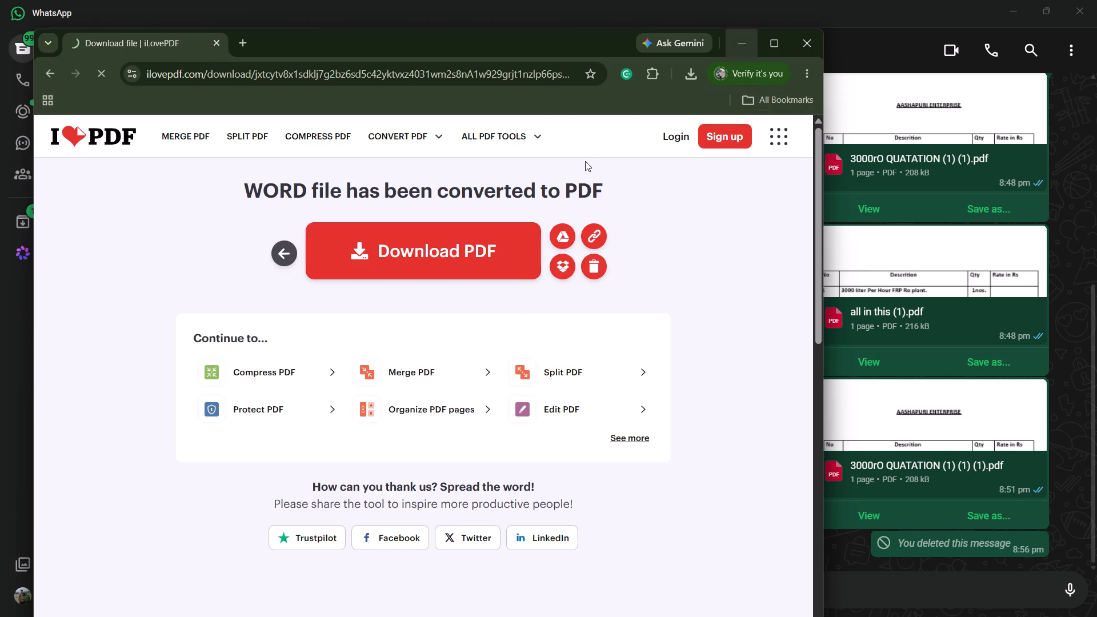
click(481, 247)
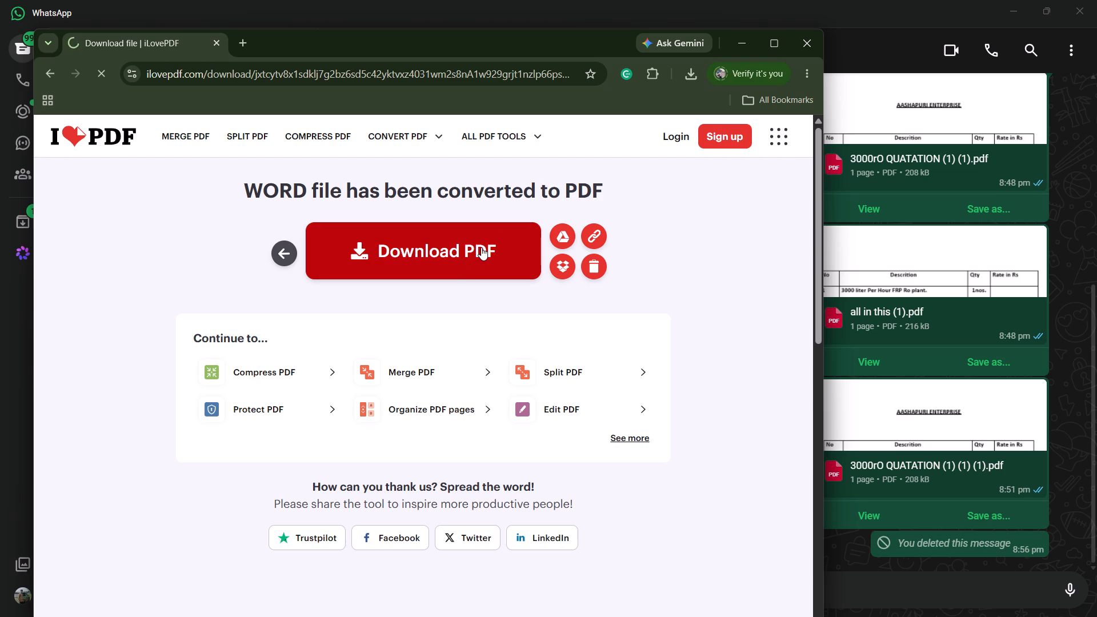